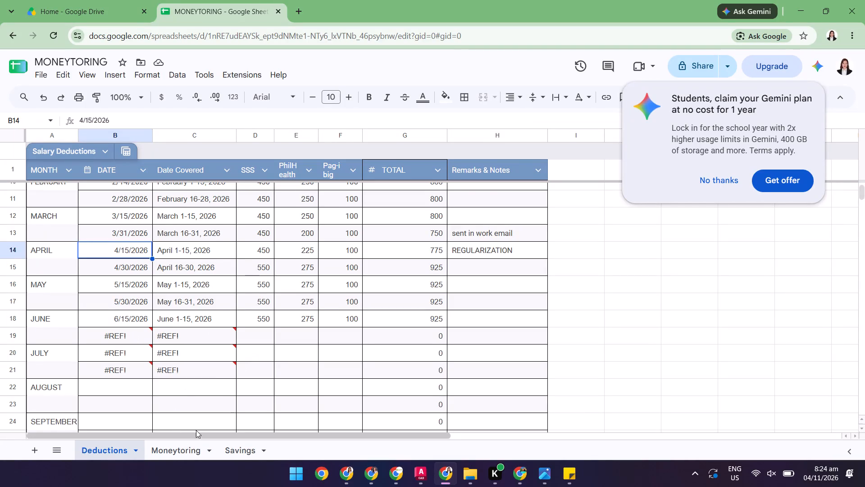
Look over the later months of the Deductions sheet and open the Moneytoring sheet.
scroll(231, 404, down, 3)
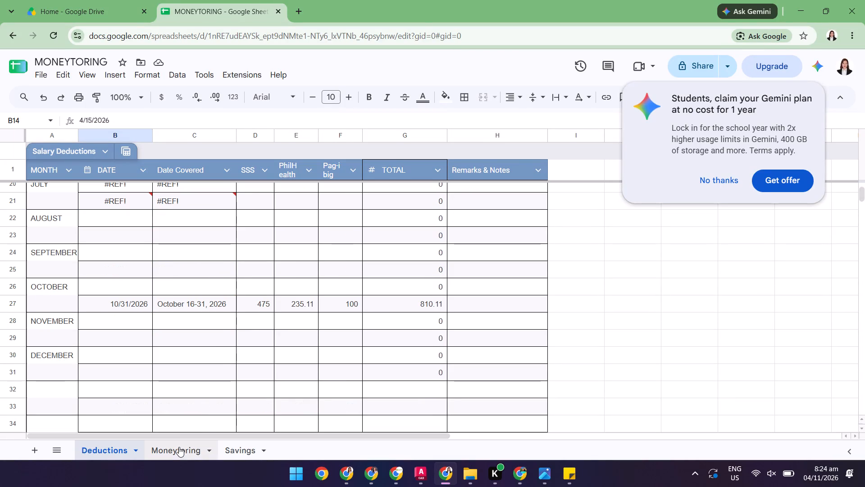
click(179, 447)
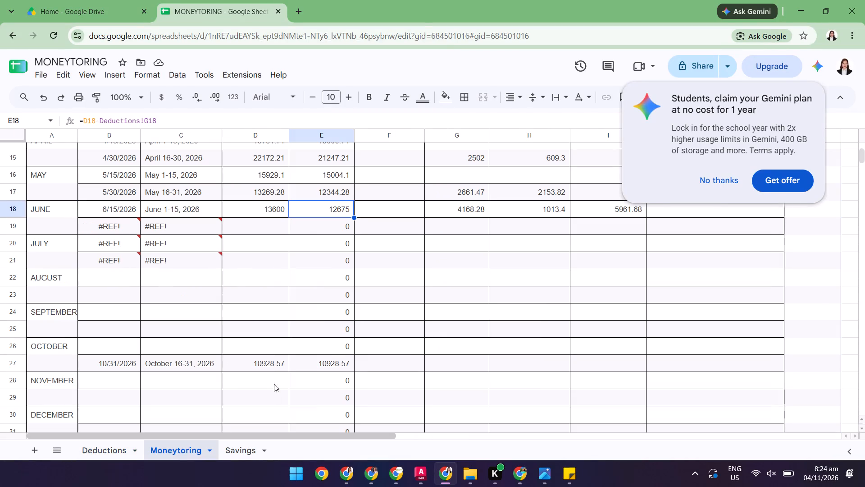
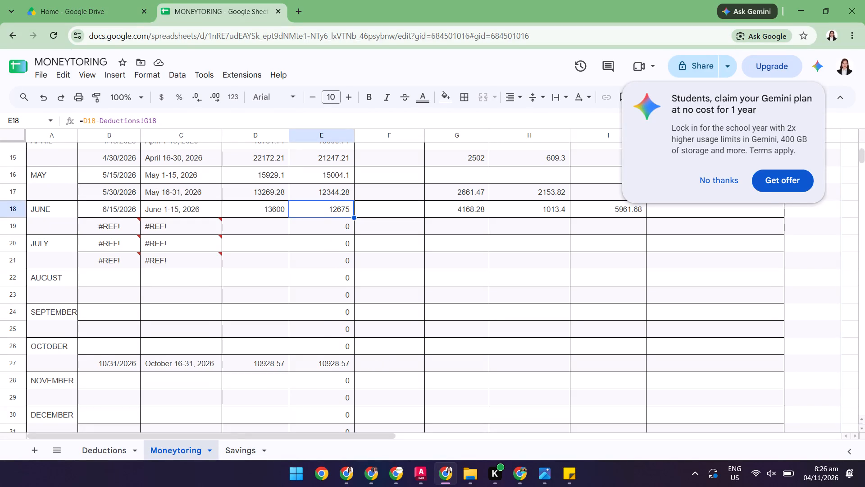
Examine the October date formulas in the Deductions sheet and the June, July and October formulas in Moneytoring column E.
click(106, 453)
scroll(128, 341, up, 1)
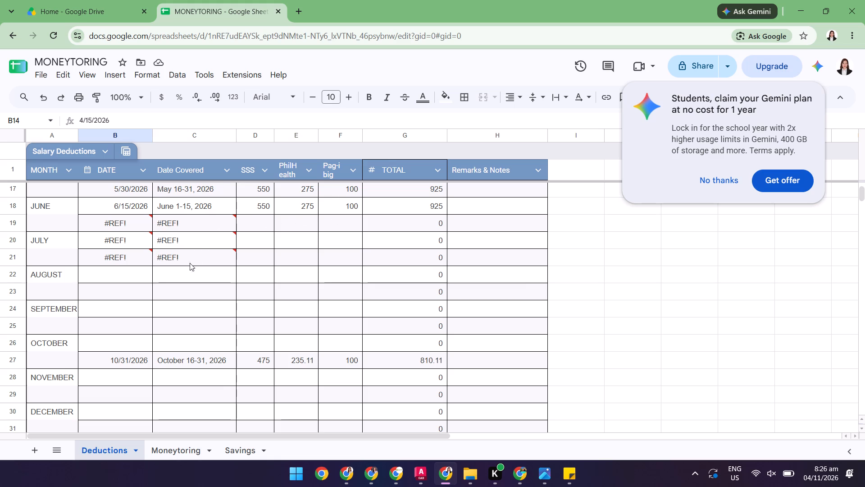
click(118, 361)
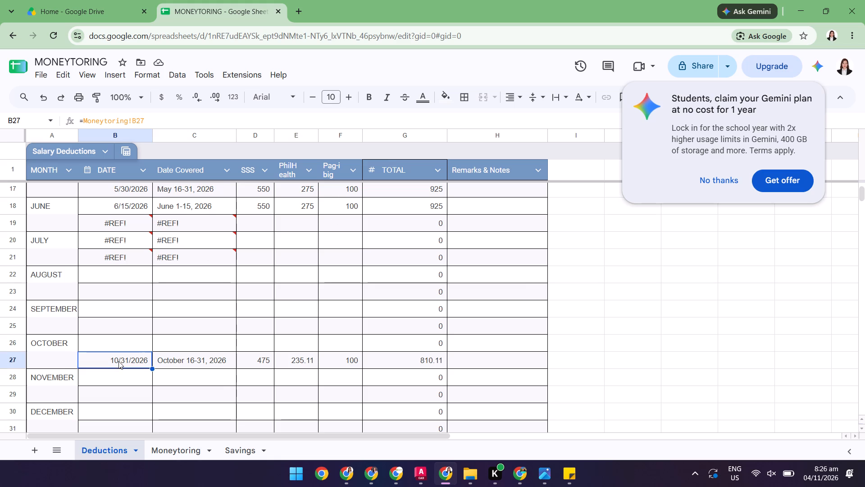
click(120, 348)
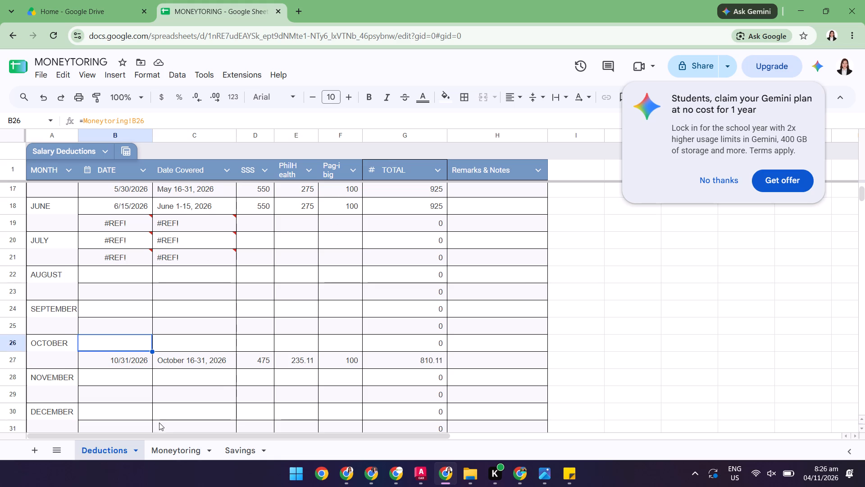
click(122, 365)
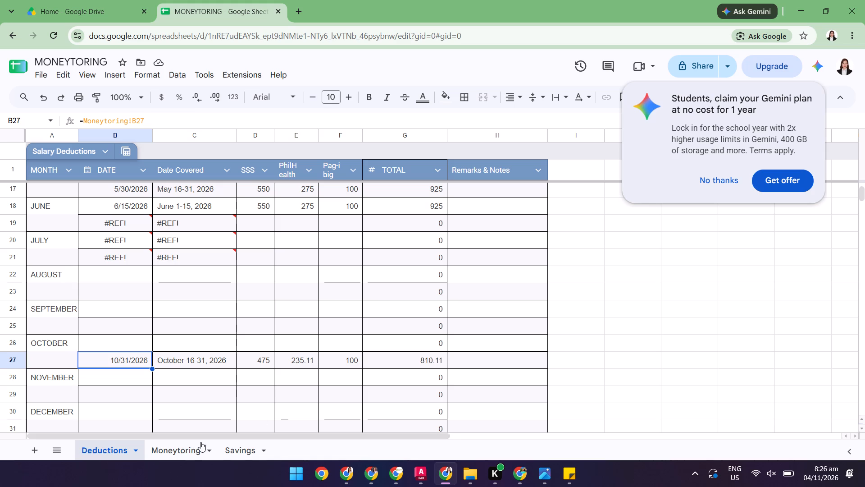
click(170, 449)
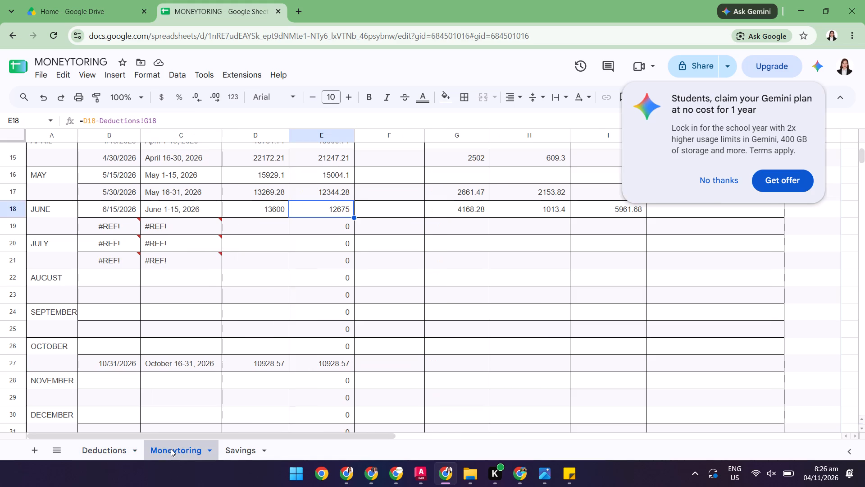
click(307, 359)
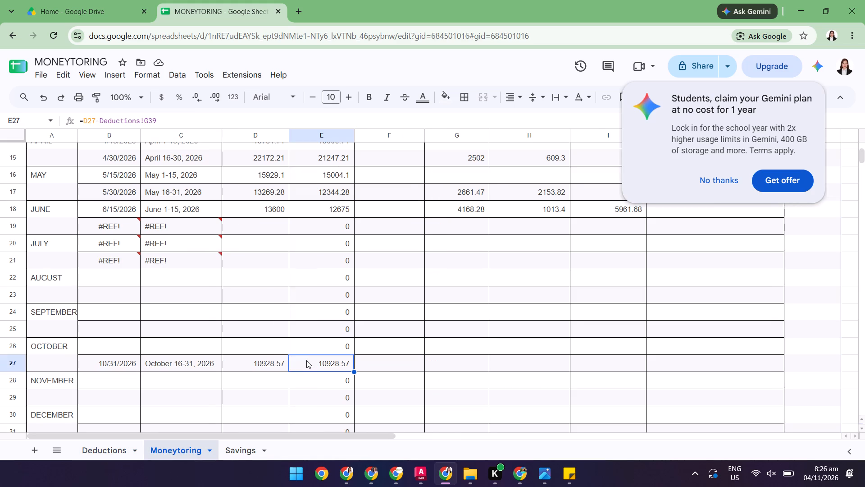
click(323, 211)
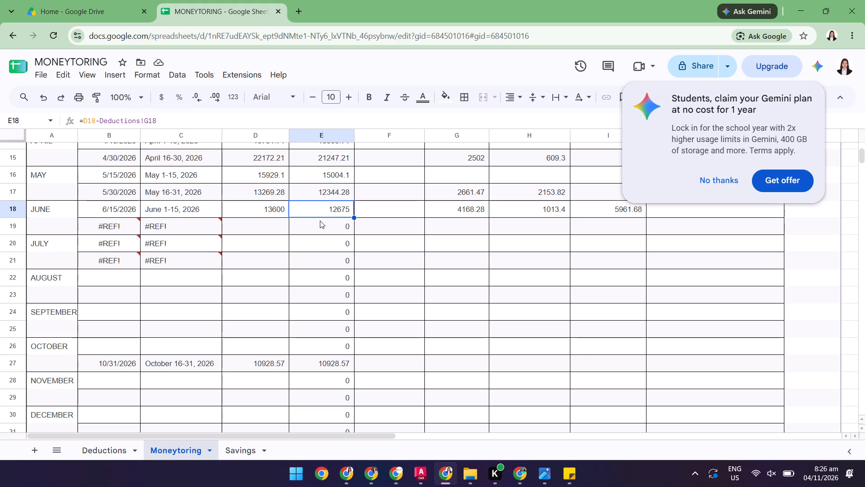
click(318, 224)
click(313, 242)
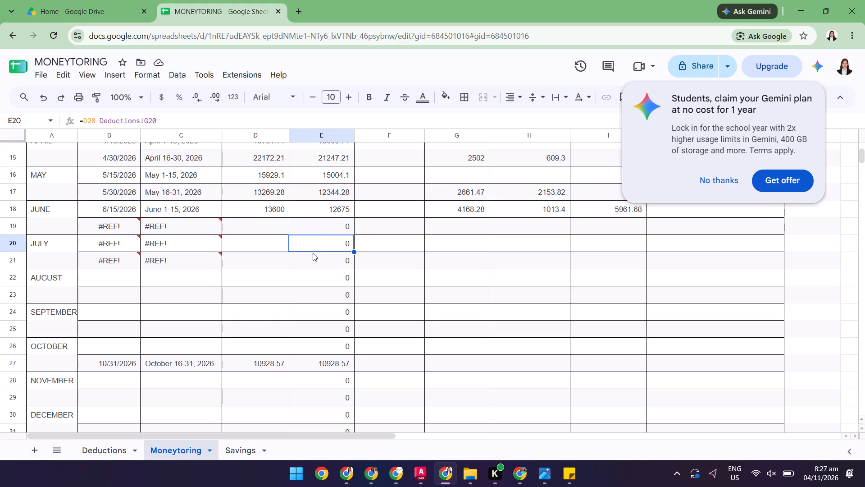
click(311, 261)
Fill the June 1-15 formula =D18-Deductions!G18 from cell E18 down through E32 in the Moneytoring sheet.
click(320, 212)
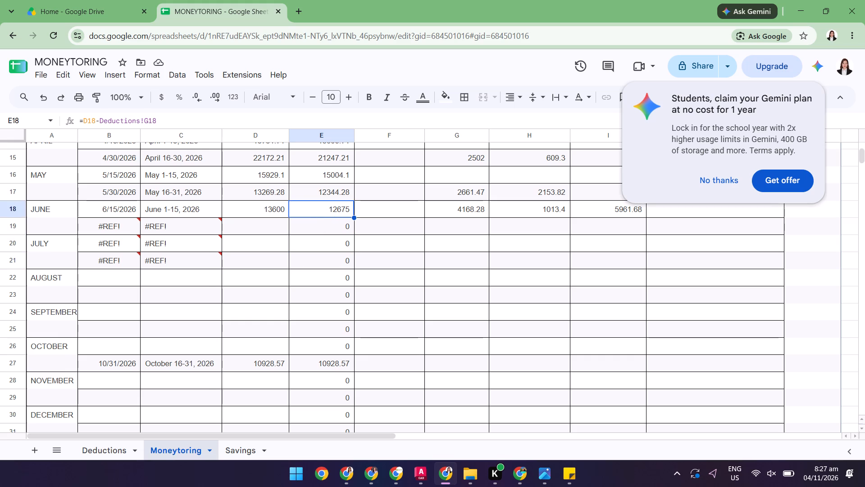
drag(353, 216, 347, 433)
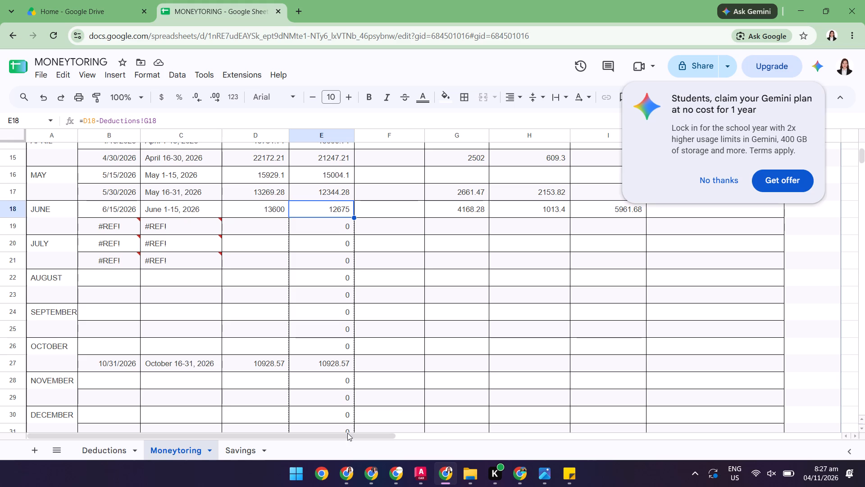
drag(347, 433, 360, 387)
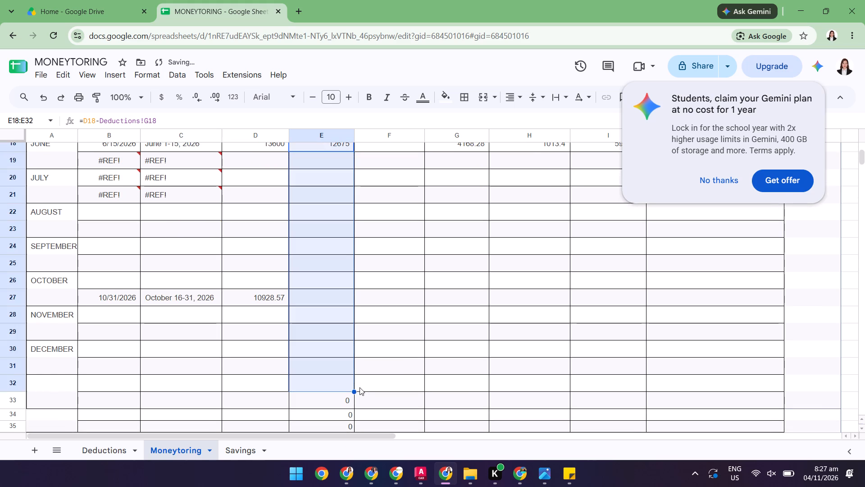
scroll(354, 363, up, 2)
click(390, 361)
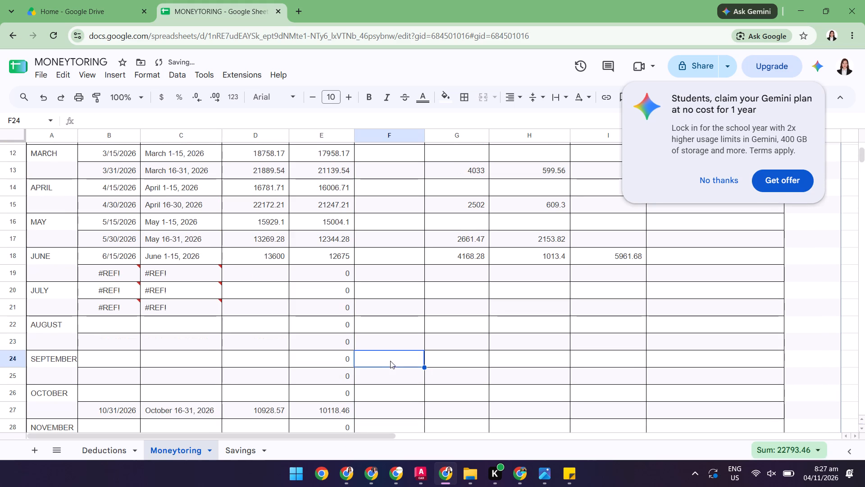
scroll(308, 389, down, 1)
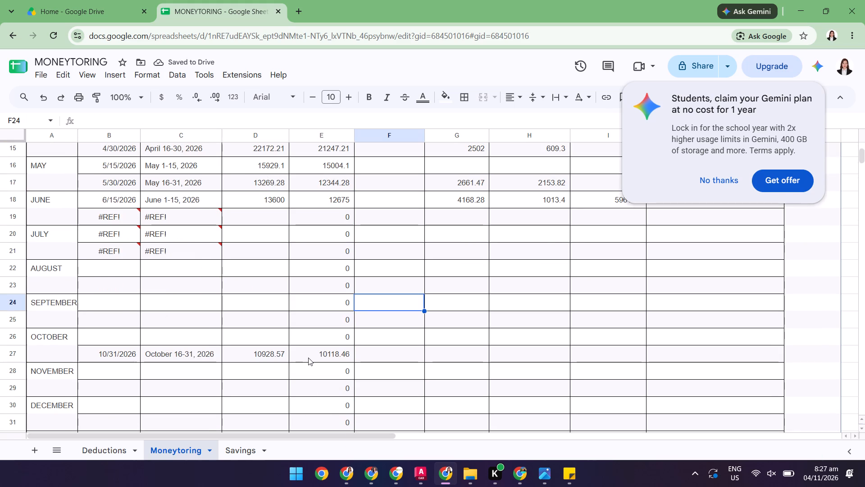
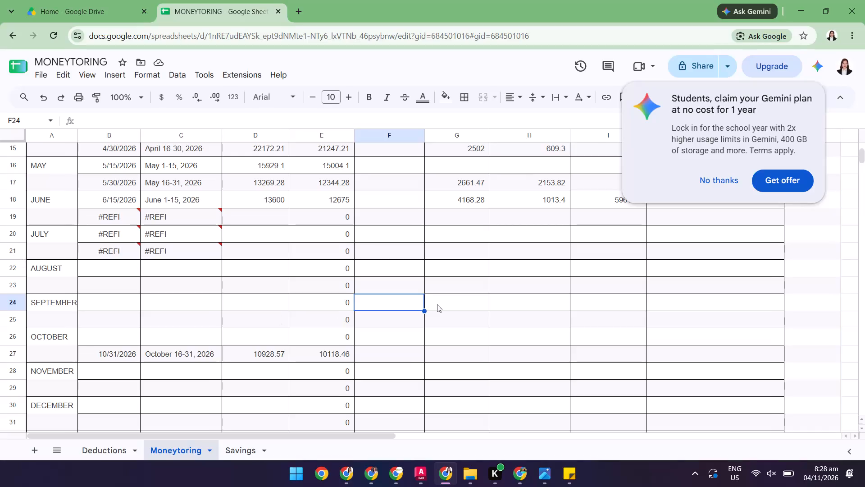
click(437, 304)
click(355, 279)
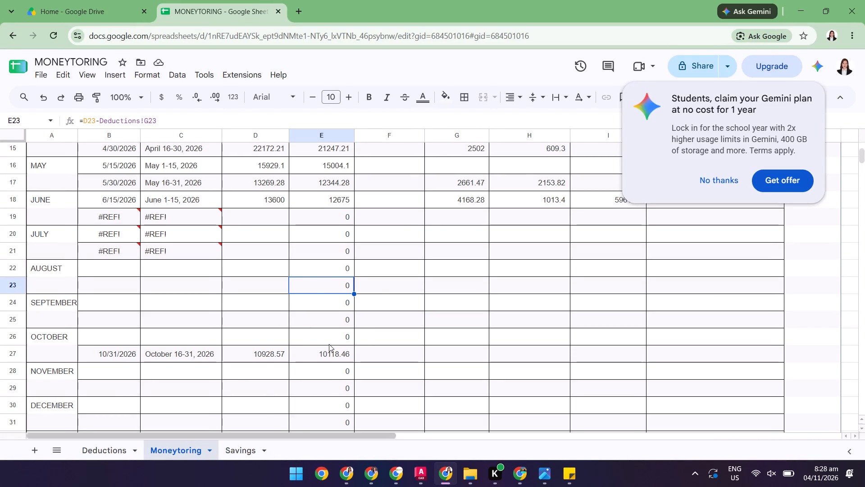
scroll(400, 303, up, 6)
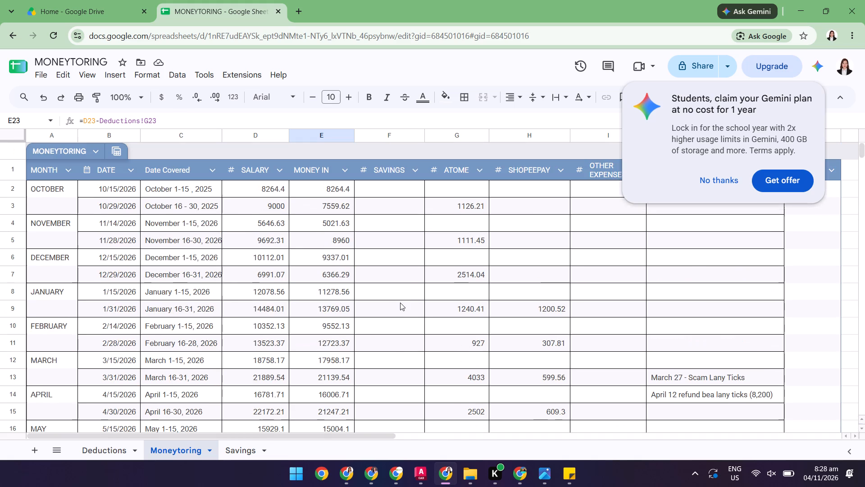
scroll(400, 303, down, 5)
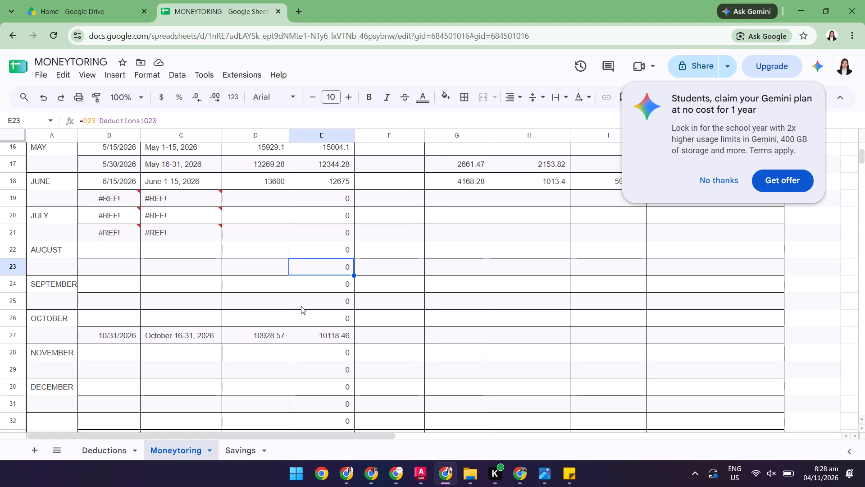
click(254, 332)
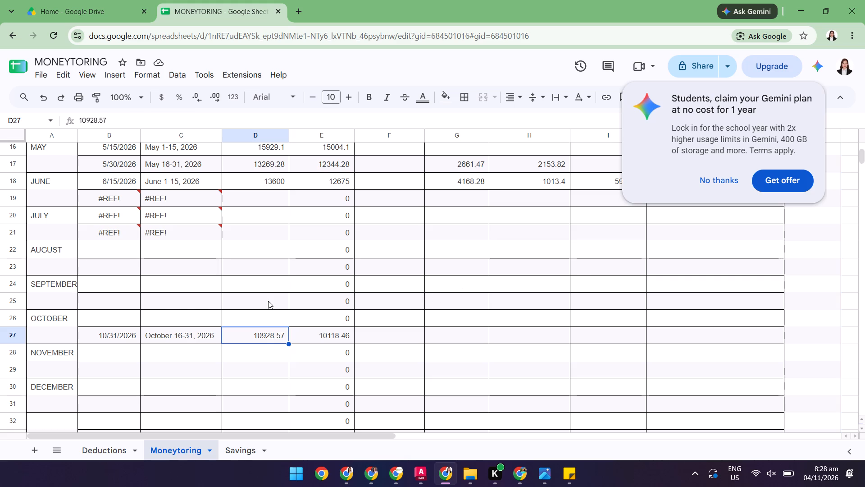
Enter the date 10/15/2026 in cell B26, the first October row of the Moneytoring sheet.
click(108, 318)
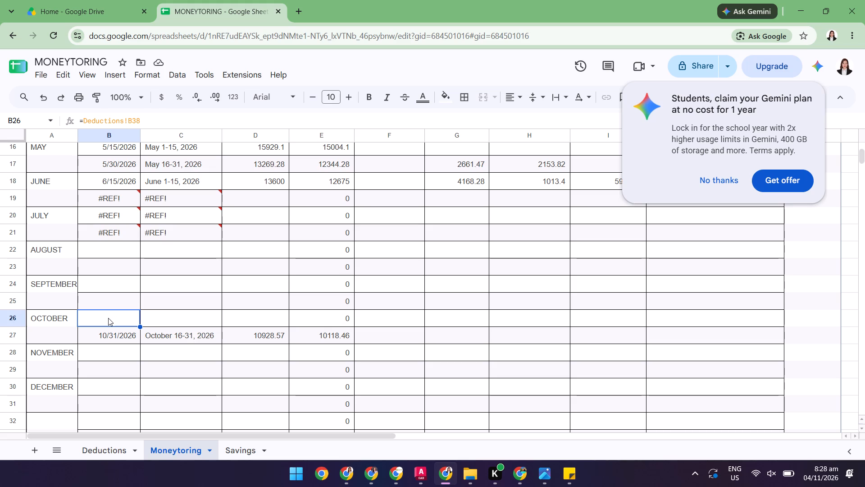
text(10)
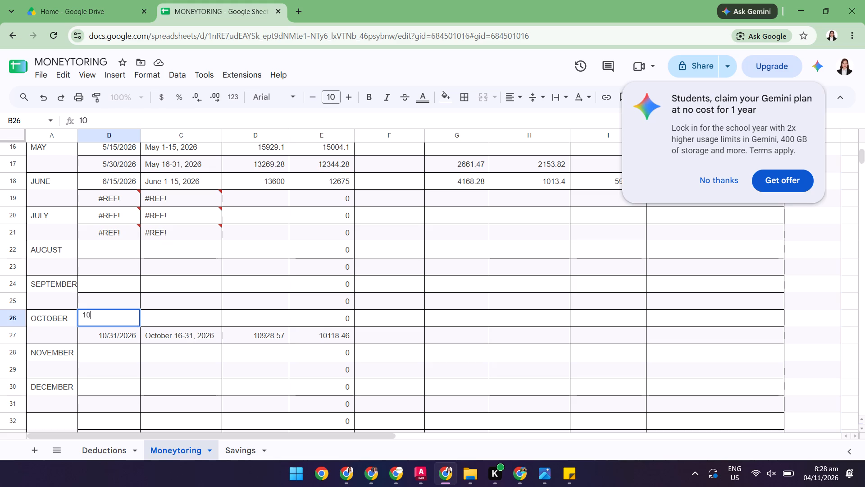
text(/15)
text(/2026)
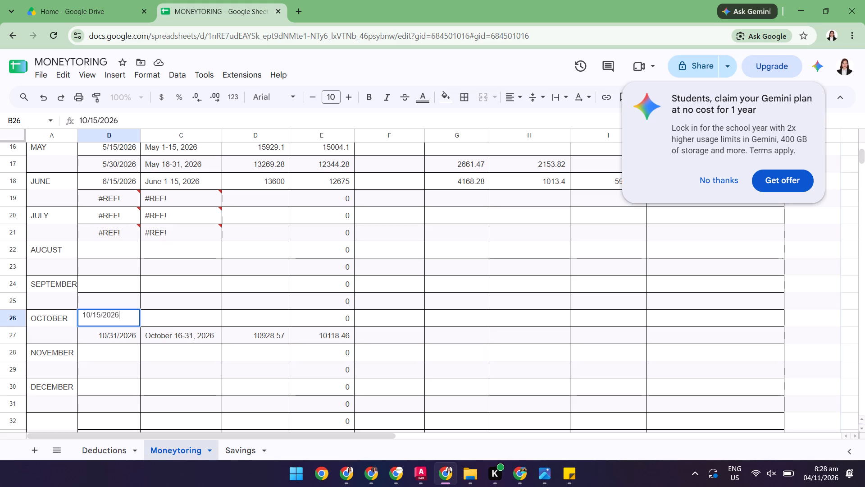
click(195, 313)
Copy the October 16-31, 2026 period into cell C26 and change the copy to October 1-15, 2026.
click(191, 336)
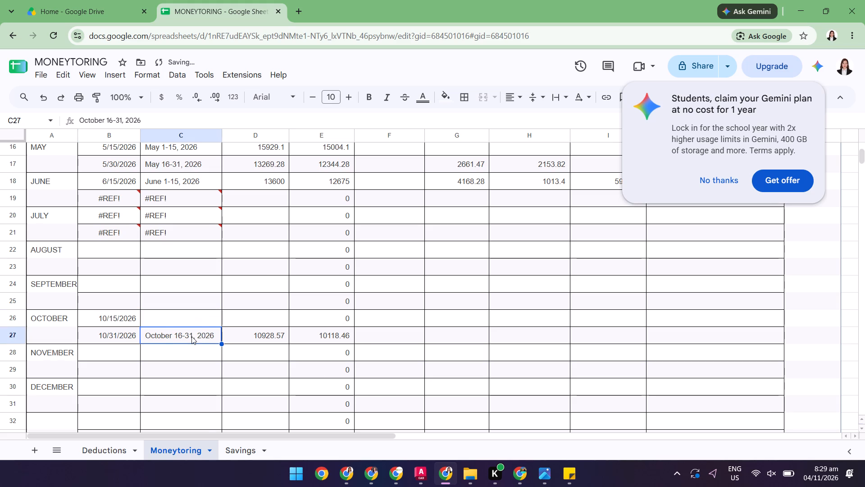
key(ctrl+c)
click(191, 312)
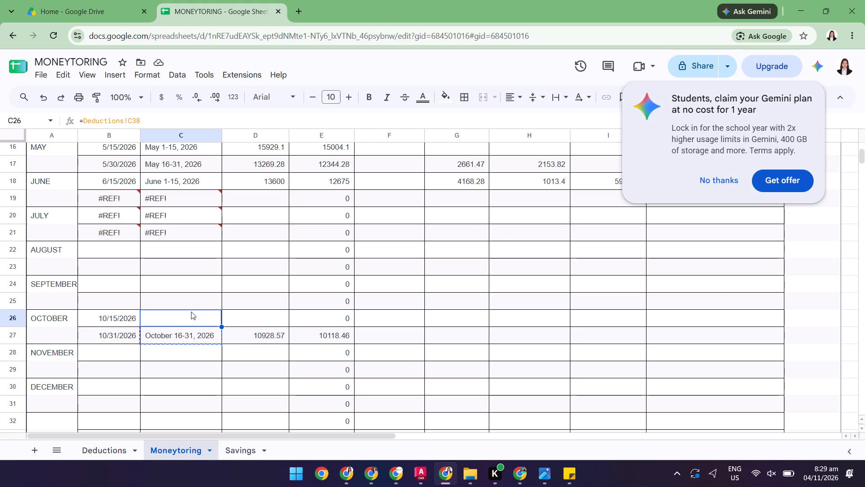
key(ctrl+v)
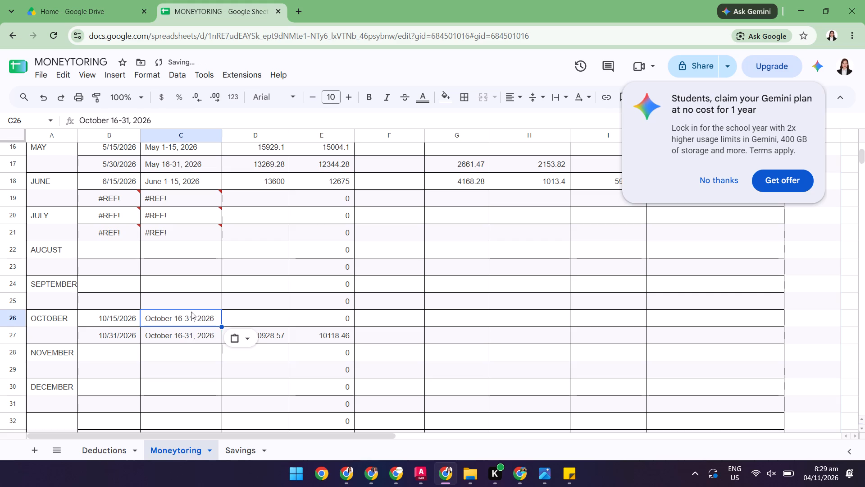
click(254, 368)
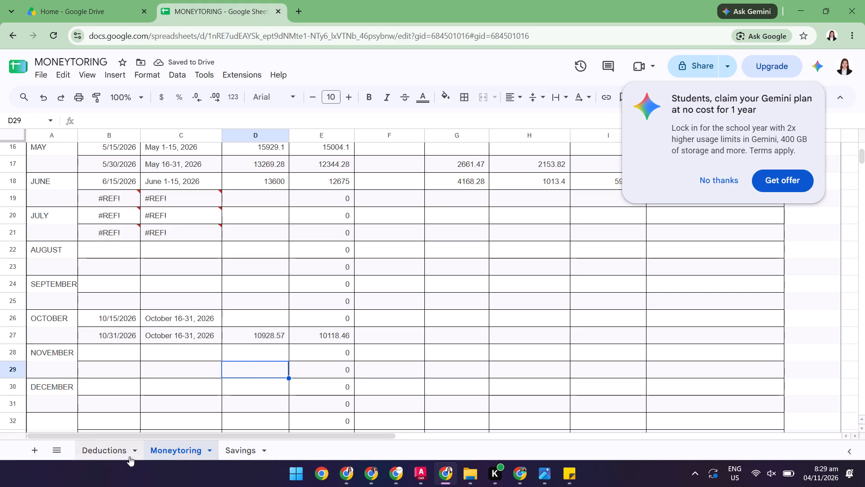
click(184, 312)
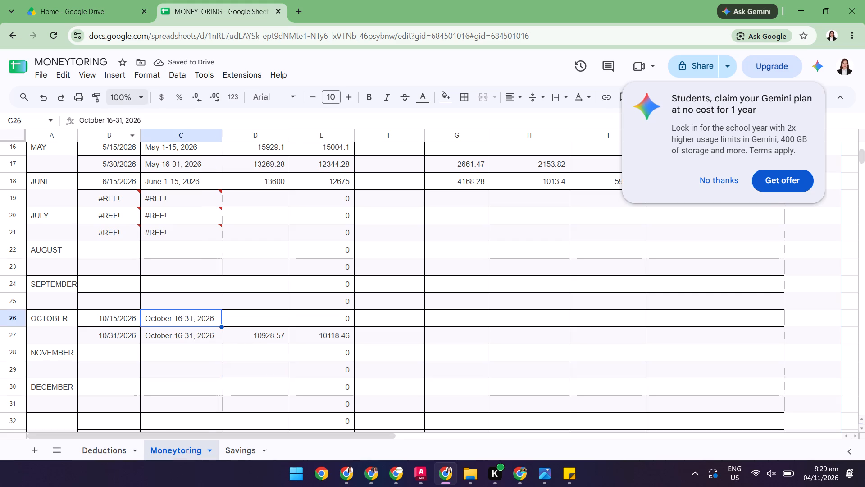
click(110, 119)
click(113, 119)
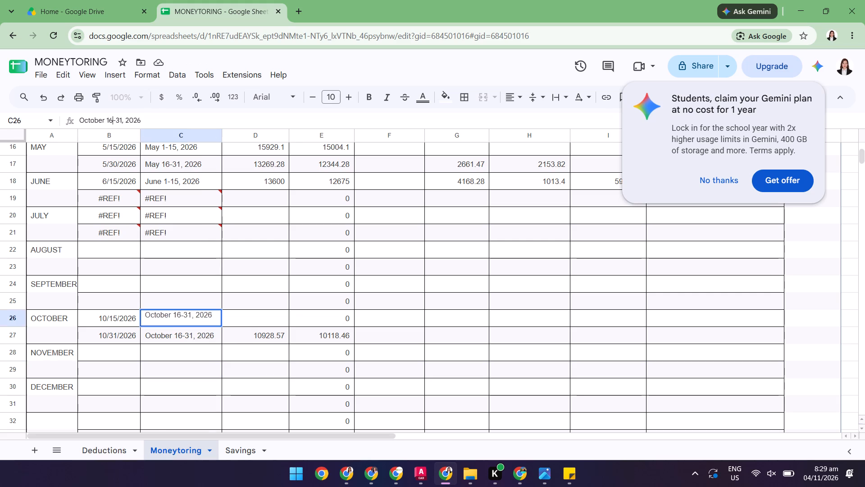
key(BackSpace)
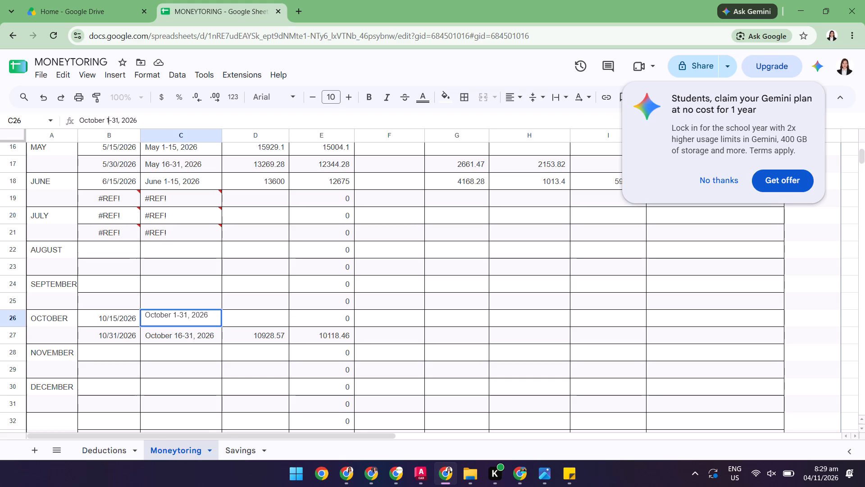
key(Right)
key(Right)
key(BackSpace)
key(Right)
key(5)
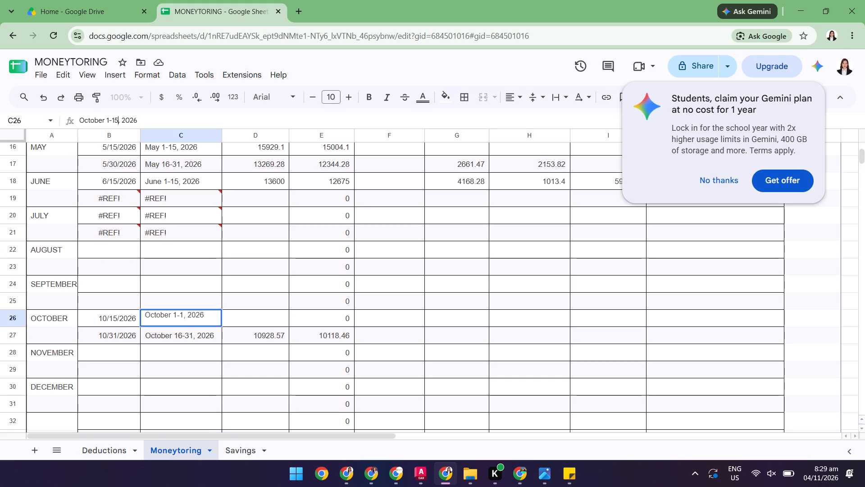
click(157, 358)
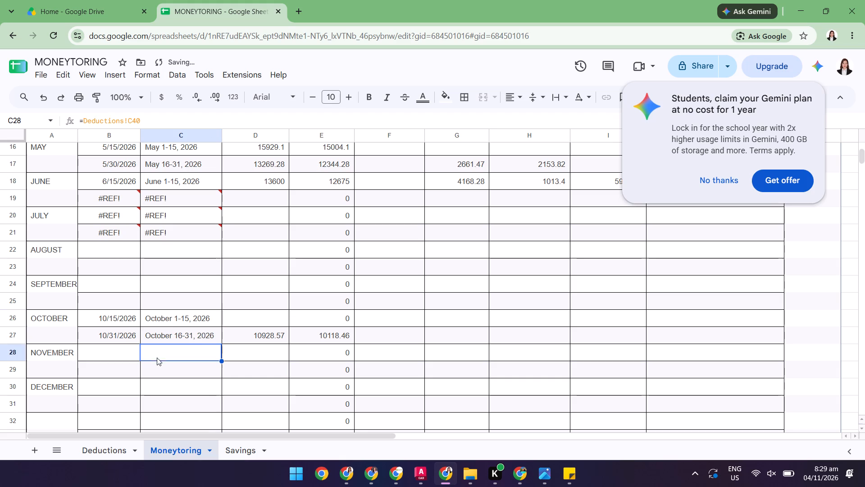
Enter 12500 as the October 1-15 salary in cell D26 of the Moneytoring sheet.
click(95, 448)
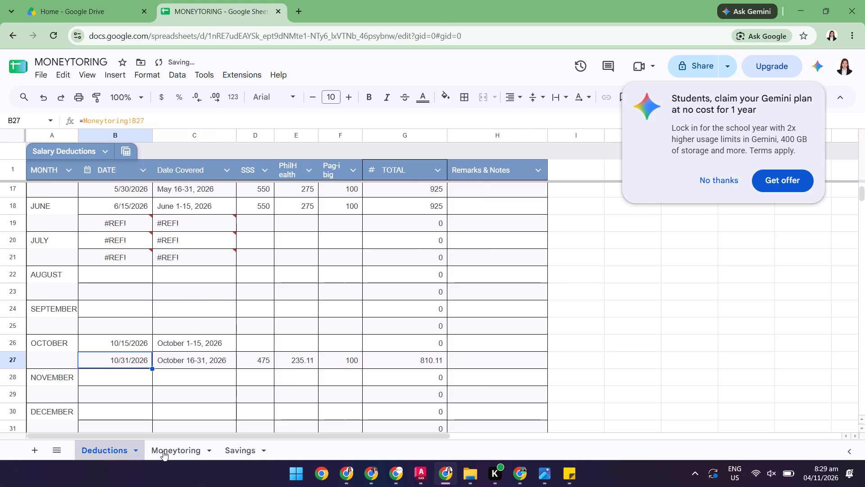
click(166, 450)
click(261, 314)
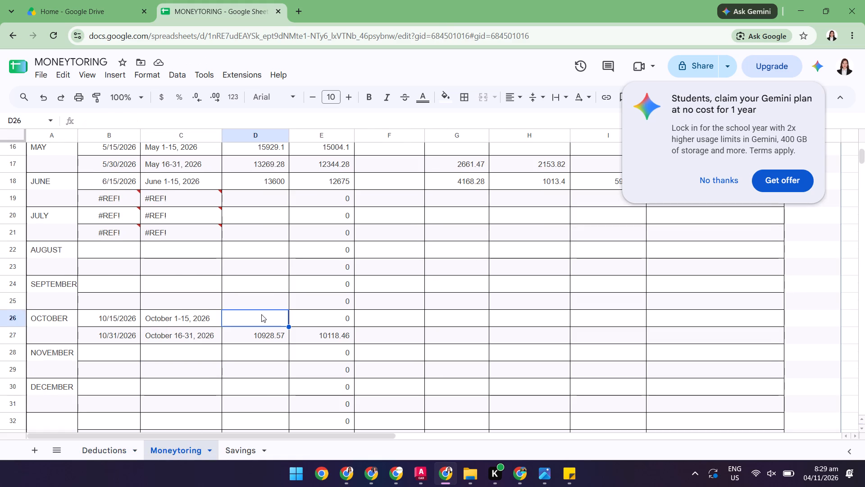
text(12500)
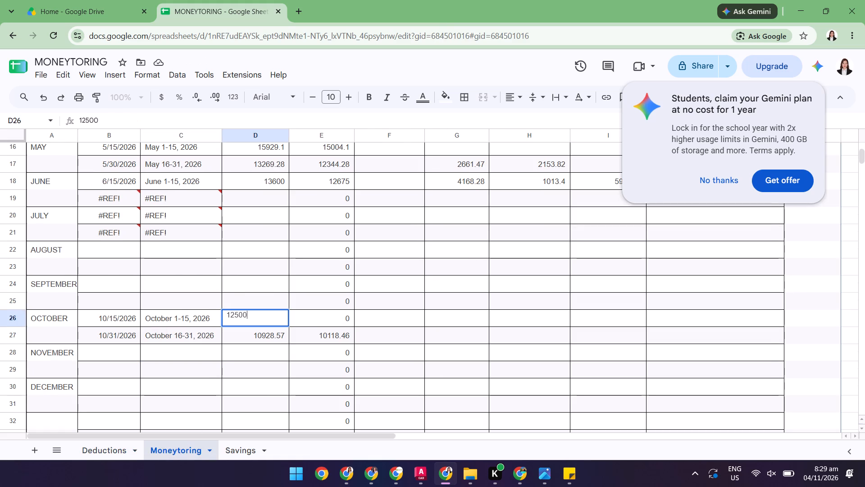
key(Return)
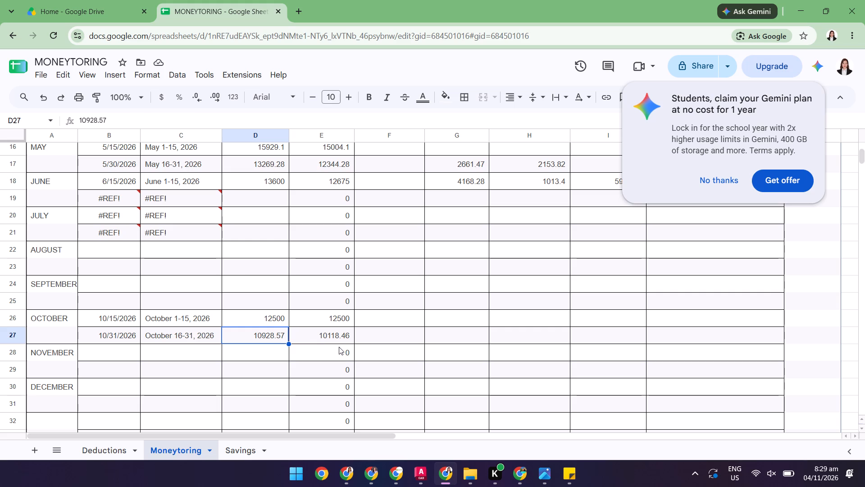
In the Deductions sheet's October 1-15 row, enter SSS 637.5, PhilHealth 317.31 and Pag-ibig 100.
click(120, 453)
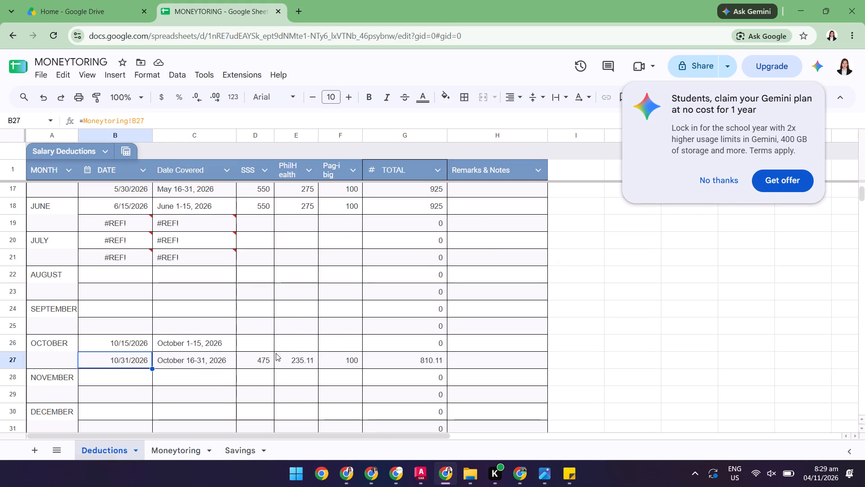
click(246, 342)
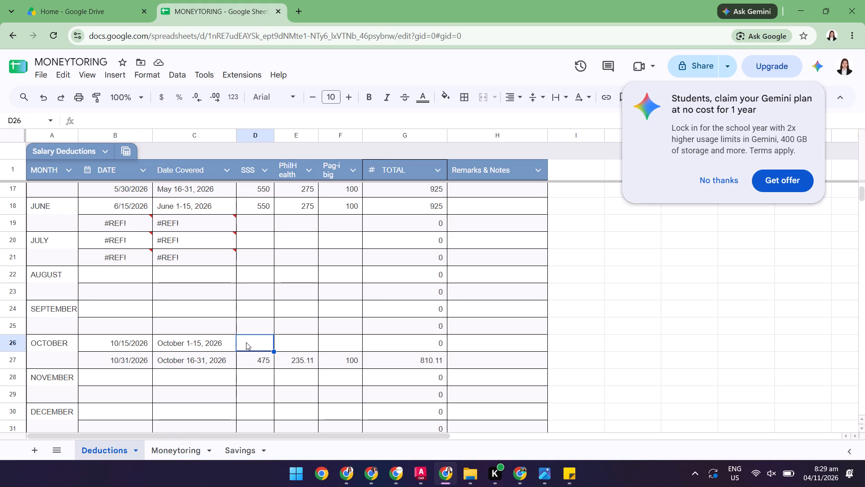
key(6)
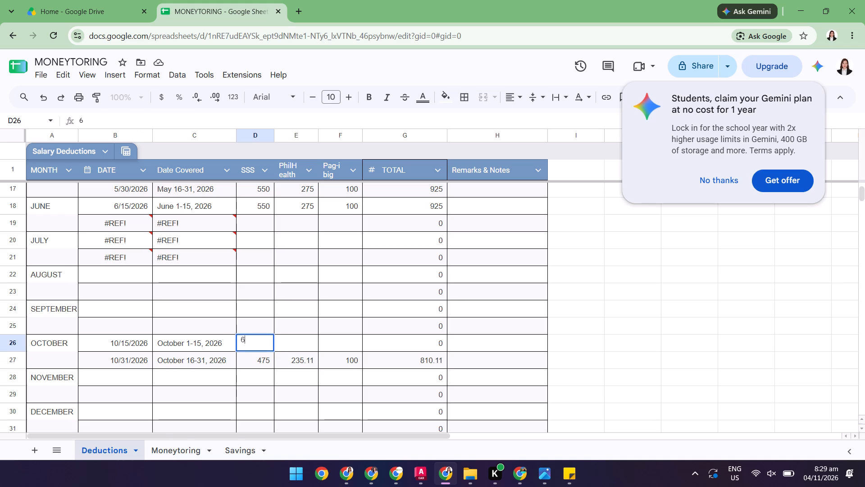
text(37)
text(.5)
key(Right)
text(317)
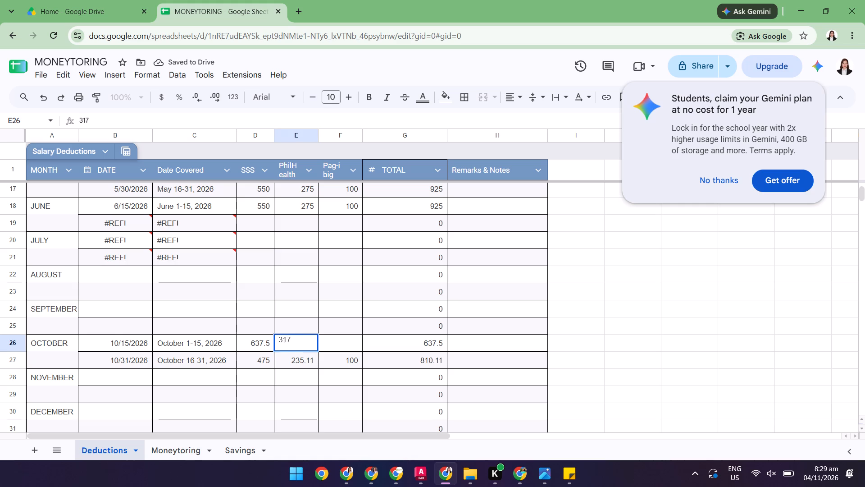
text(.31)
key(Right)
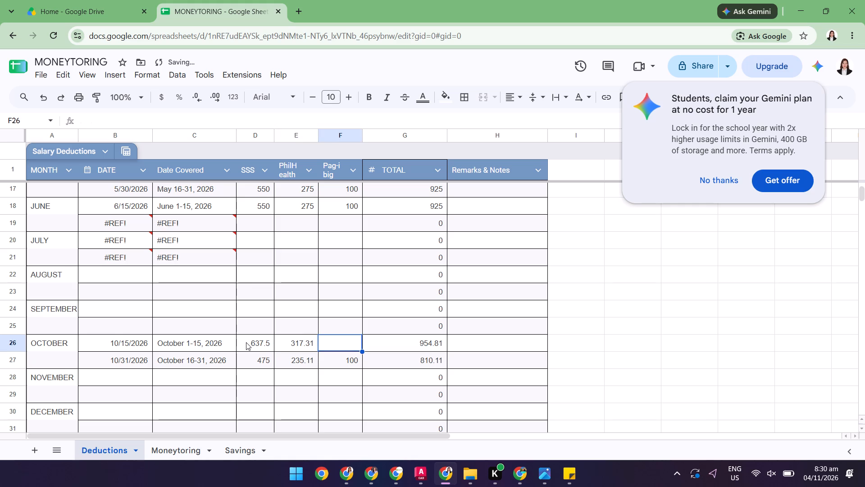
text(100)
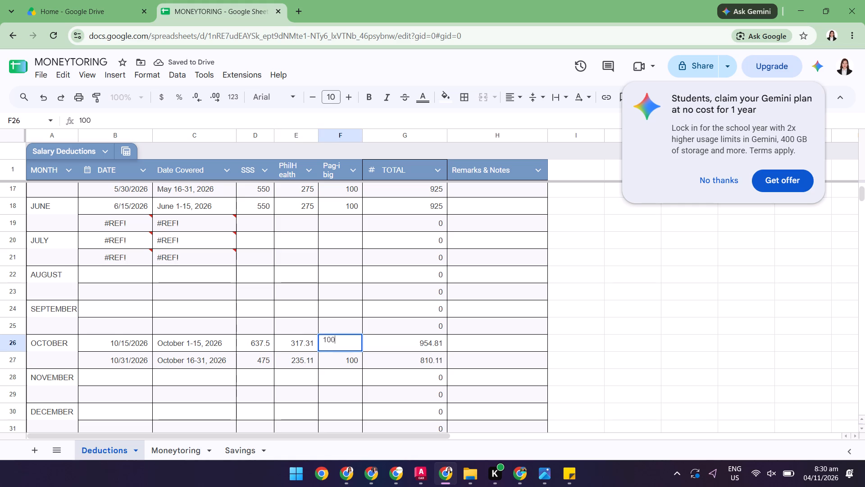
key(Return)
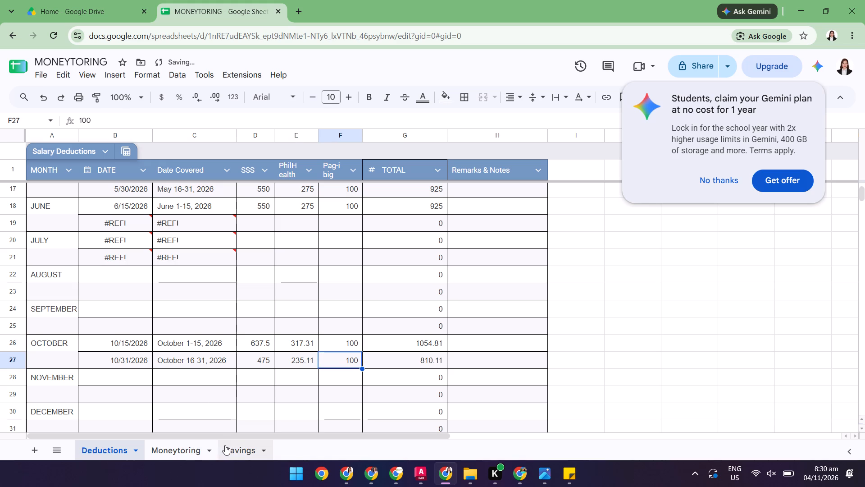
In the Moneytoring sheet, copy the two October dates in B26:B27 into the September rows B24:B25.
click(185, 450)
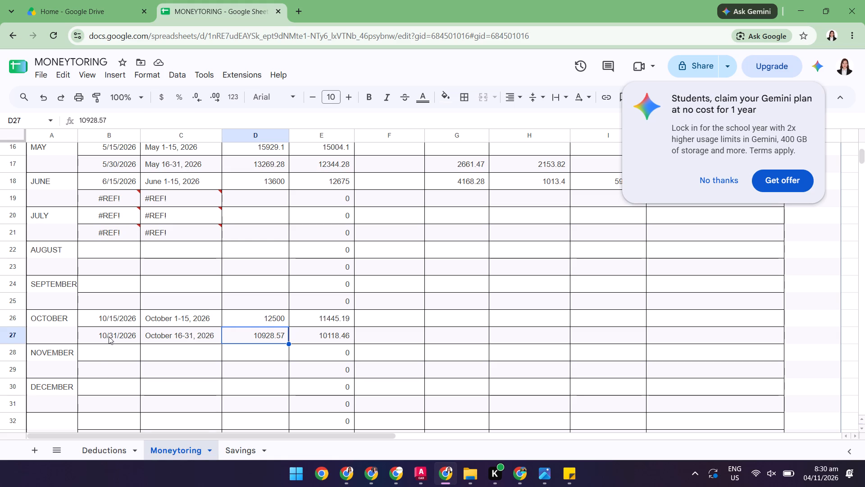
drag(89, 318, 101, 335)
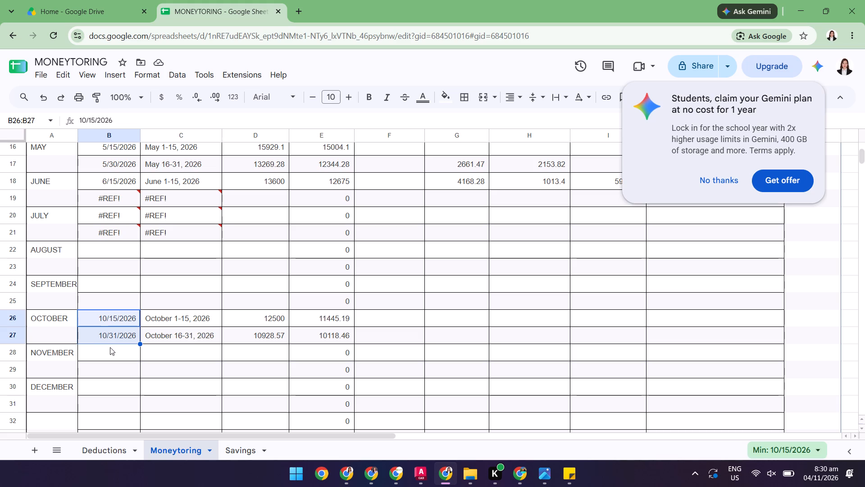
key(ctrl+c)
click(103, 281)
key(ctrl+v)
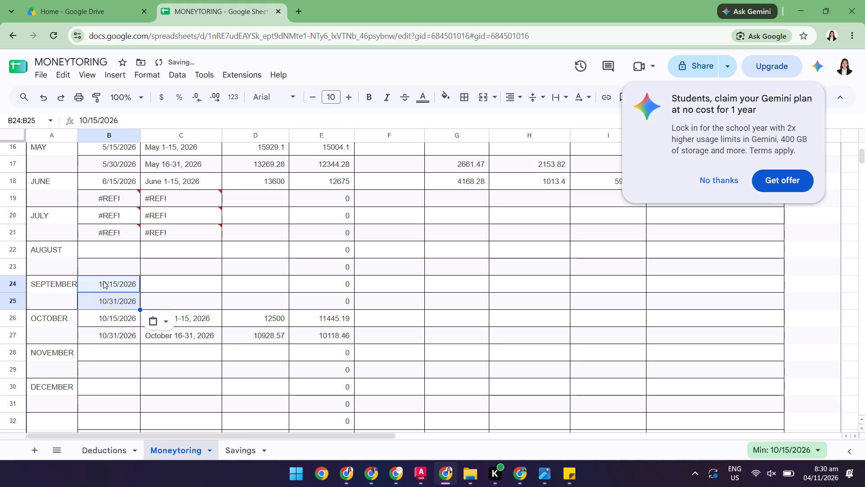
Change the copied date in cell B24, the first September row, to 09/15/2026.
click(92, 287)
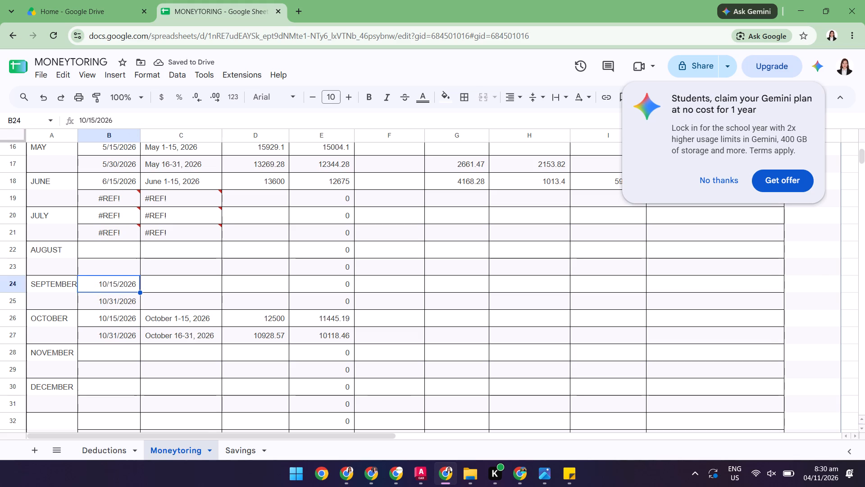
click(86, 120)
key(BackSpace)
key(BackSpace)
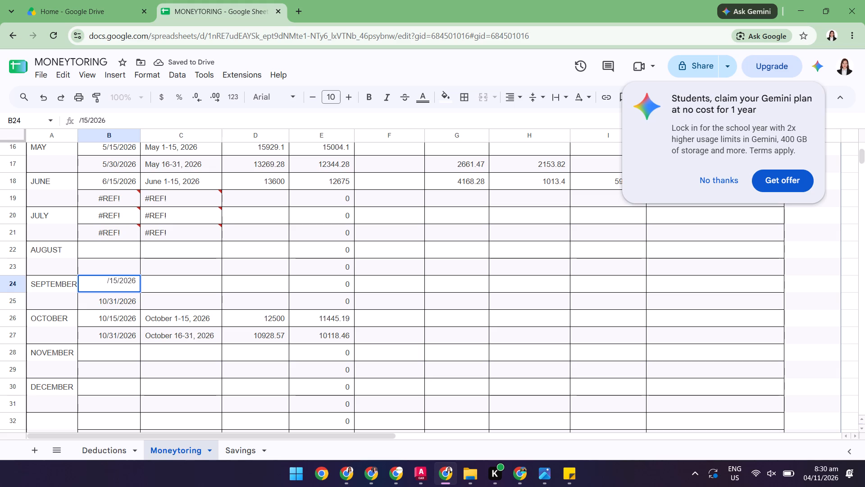
text(09)
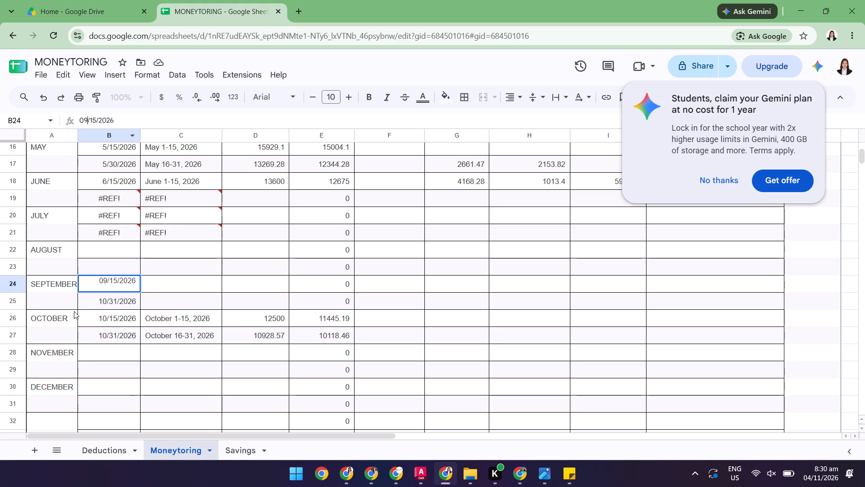
Change the copied date in cell B25, the second September row, to 09/31/2026.
click(103, 300)
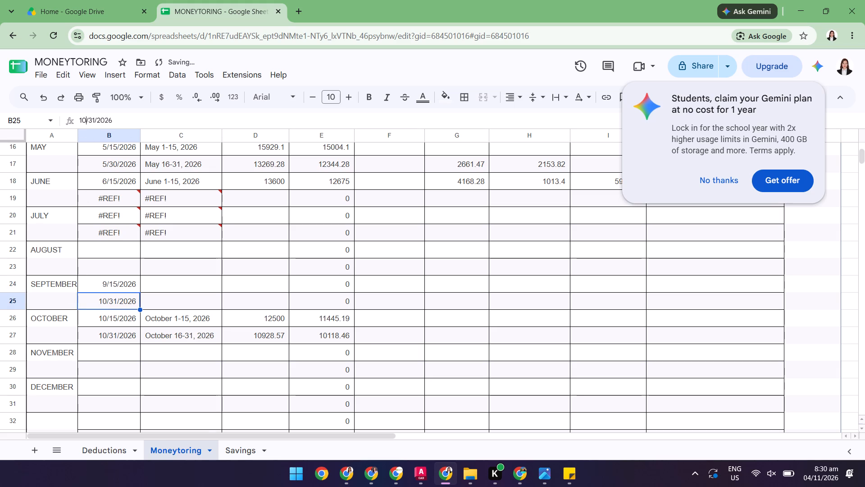
click(84, 122)
key(BackSpace)
key(BackSpace)
key(9)
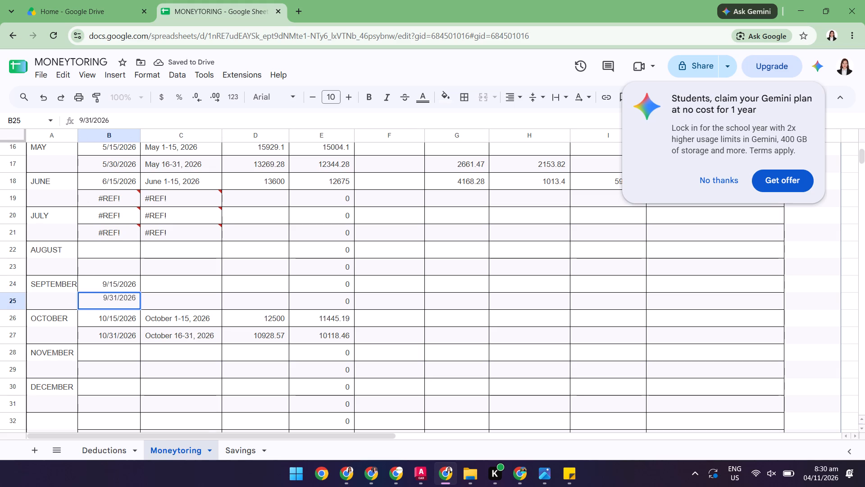
click(168, 280)
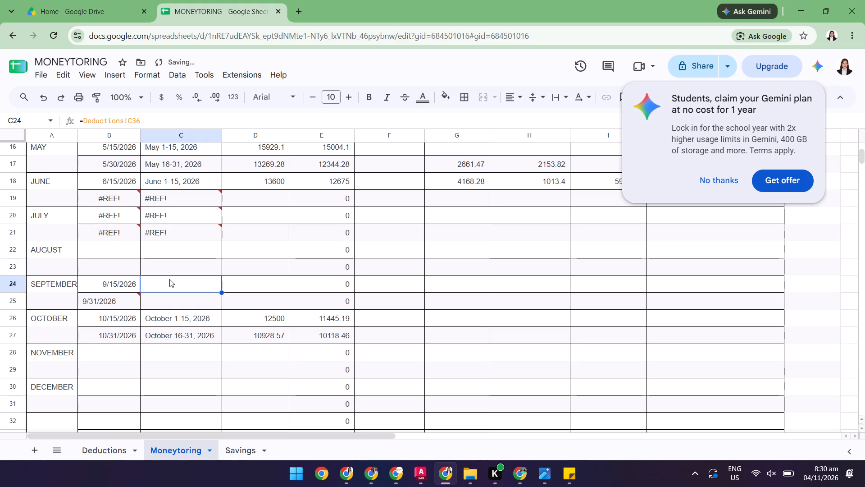
click(132, 299)
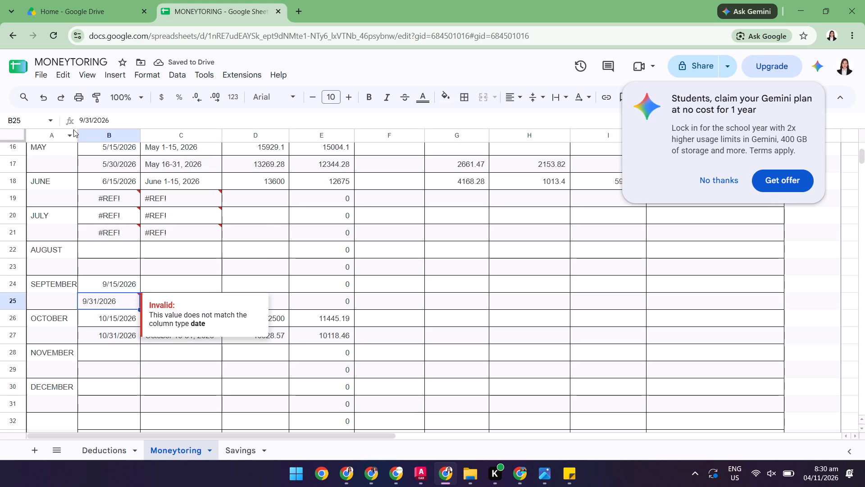
click(80, 120)
key(0)
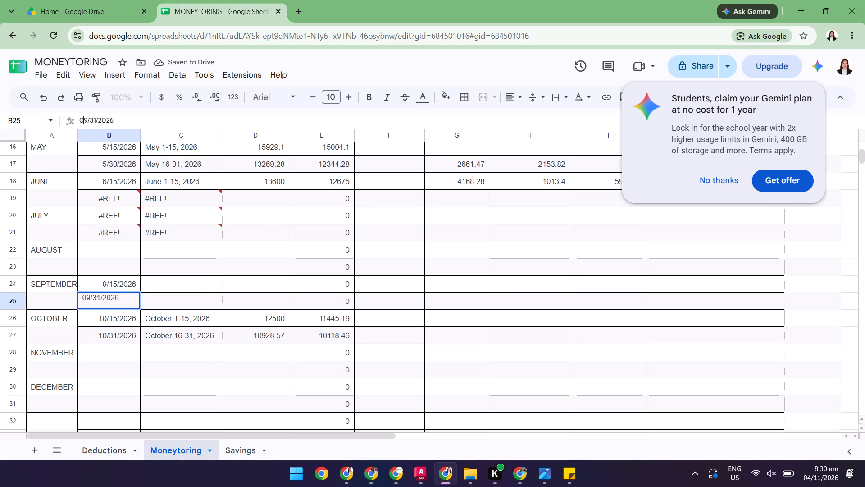
key(Return)
click(119, 285)
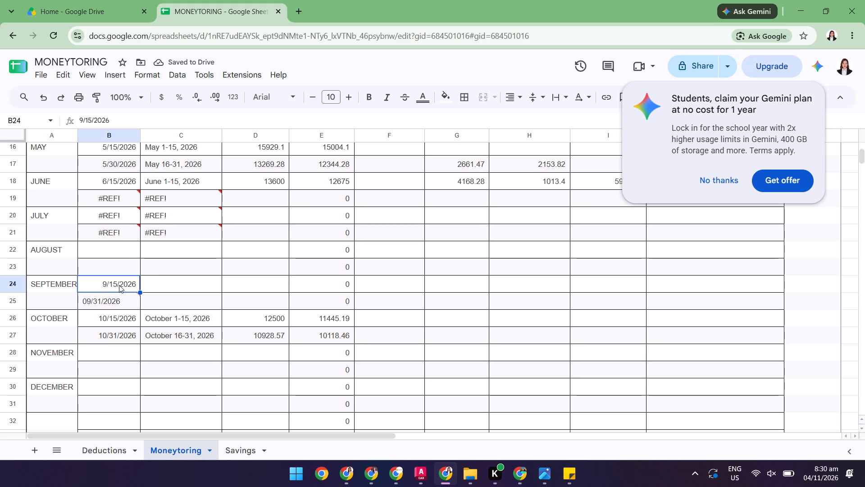
Correct the date in cell B25 of the second September row to 09/30/2026.
click(133, 304)
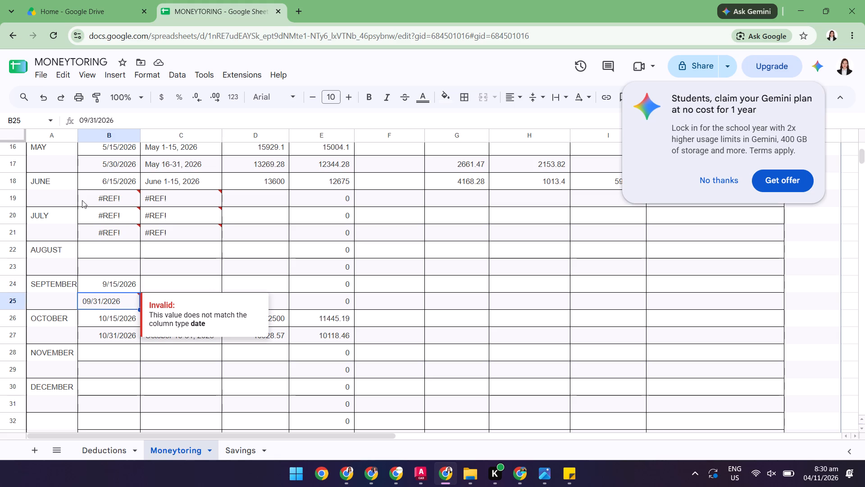
click(96, 119)
key(BackSpace)
key(0)
key(Return)
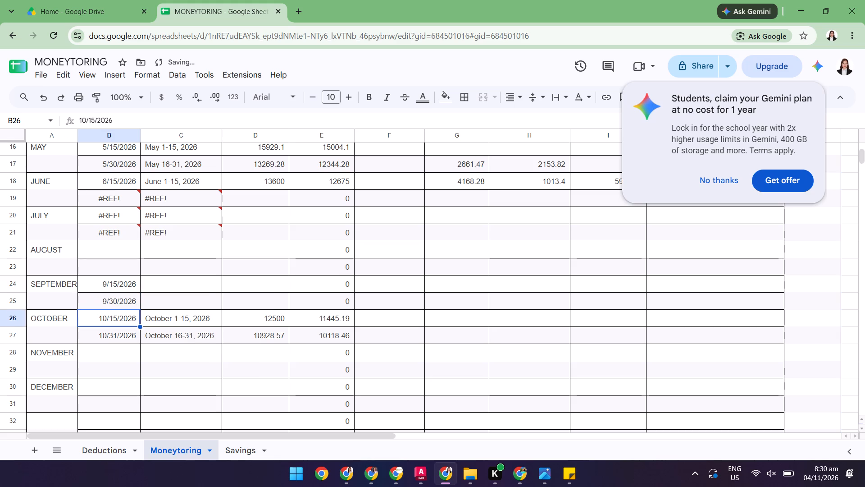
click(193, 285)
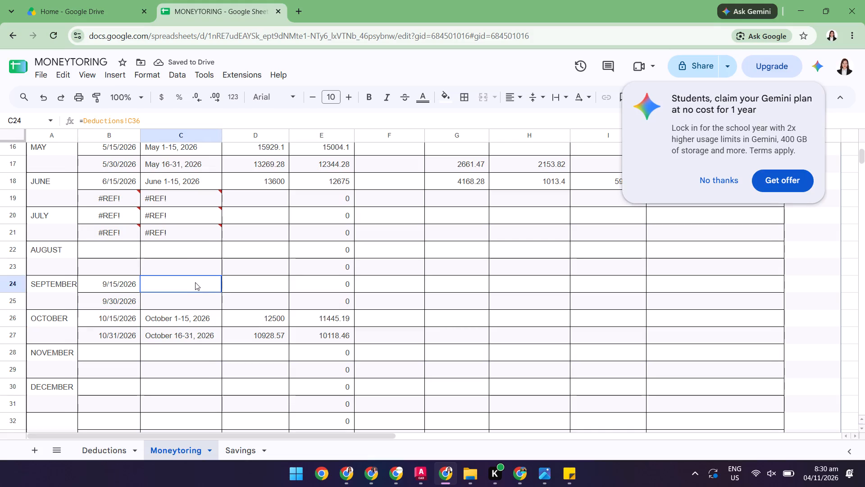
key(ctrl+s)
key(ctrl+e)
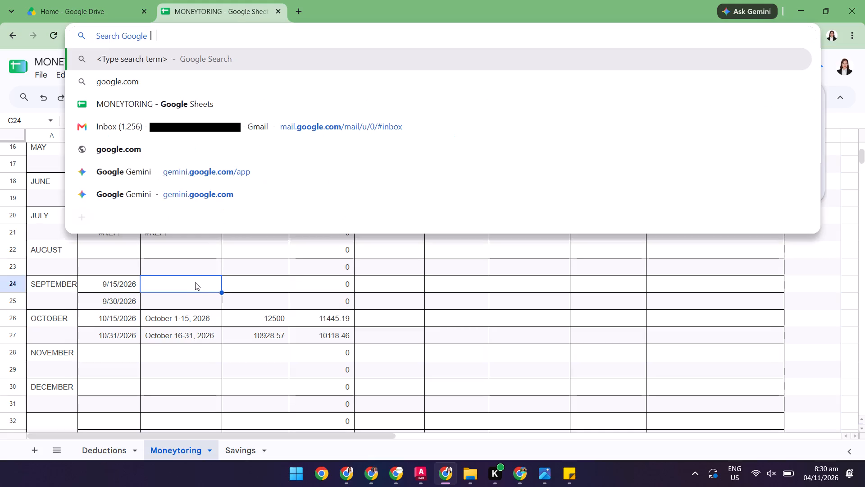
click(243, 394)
Replace the content of cell C24 with the covered period "September 1-15, 2026".
click(184, 285)
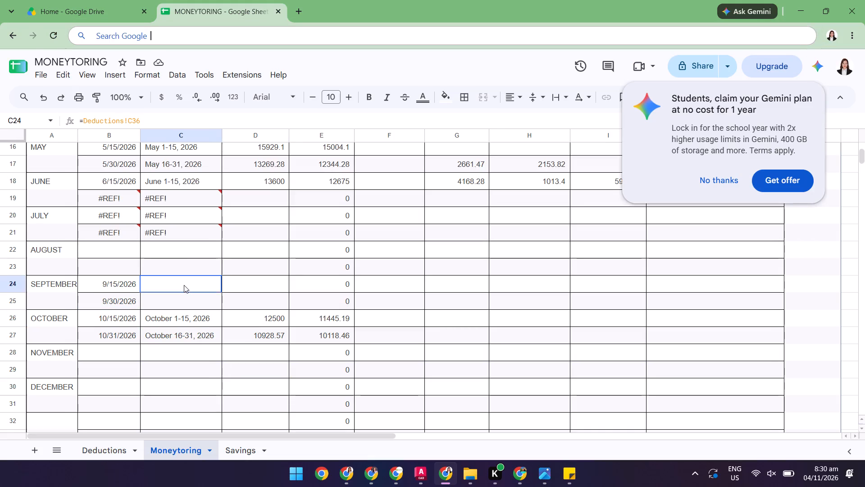
key(ctrl+s)
key(e)
key(BackSpace)
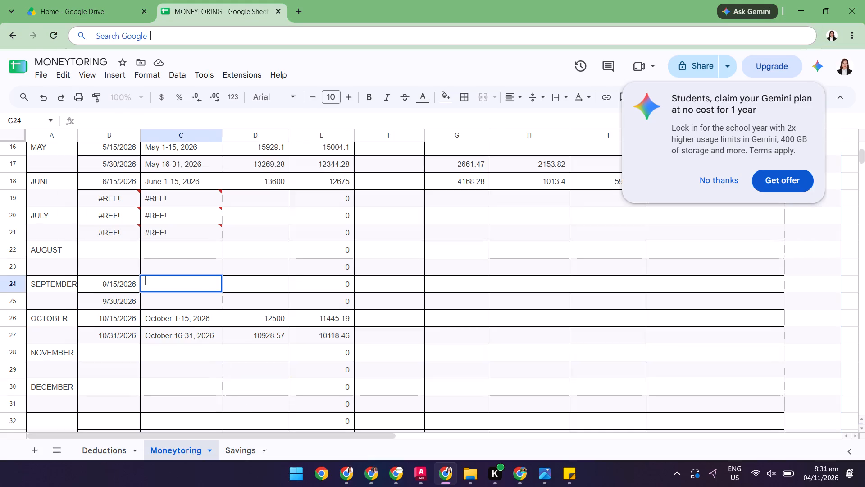
text(September 1)
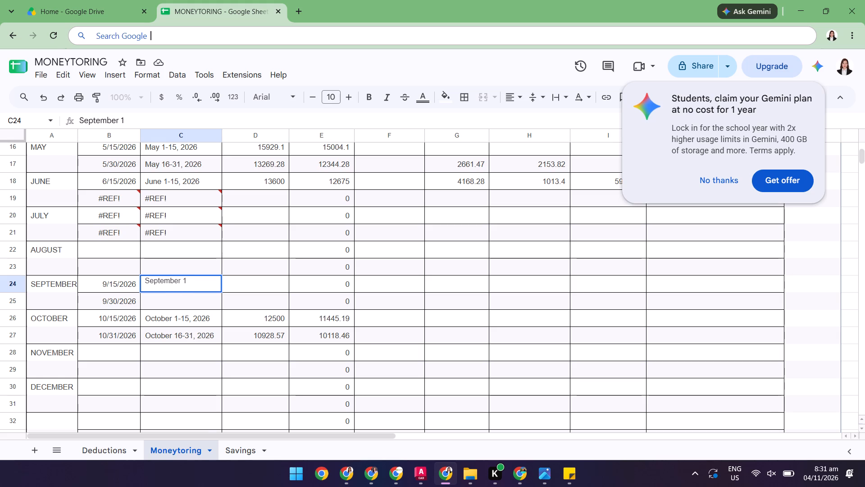
key(0)
text(15)
key(BackSpace)
key(BackSpace)
key(BackSpace)
key(minus)
text(15)
text(, 2)
text(026)
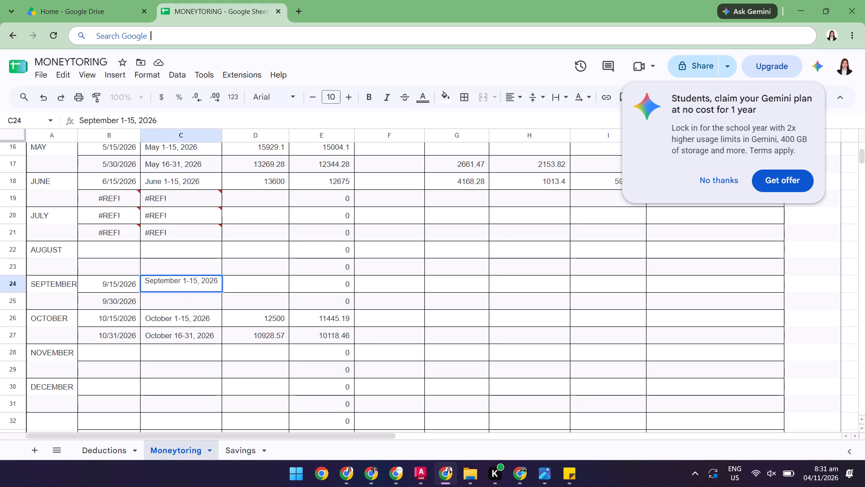
click(195, 297)
Fill the September 1-15 period down into cell C25 and change the copy to September 16-30, 2026.
click(204, 282)
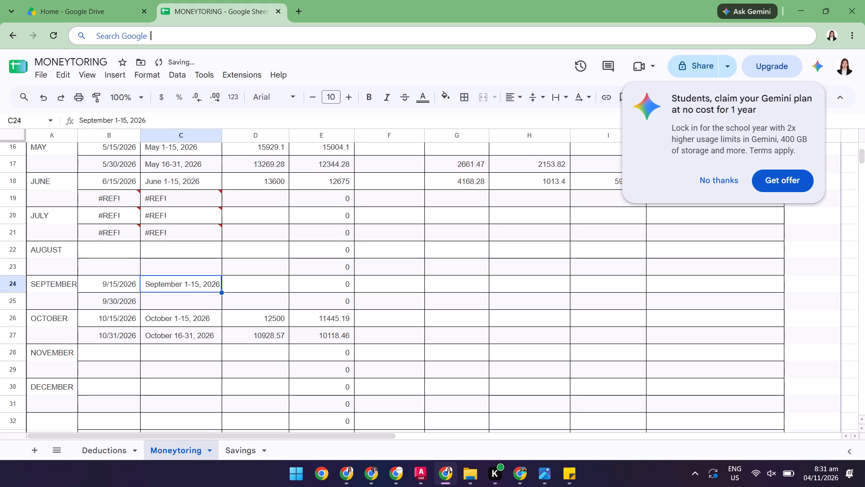
drag(222, 293, 222, 303)
click(207, 302)
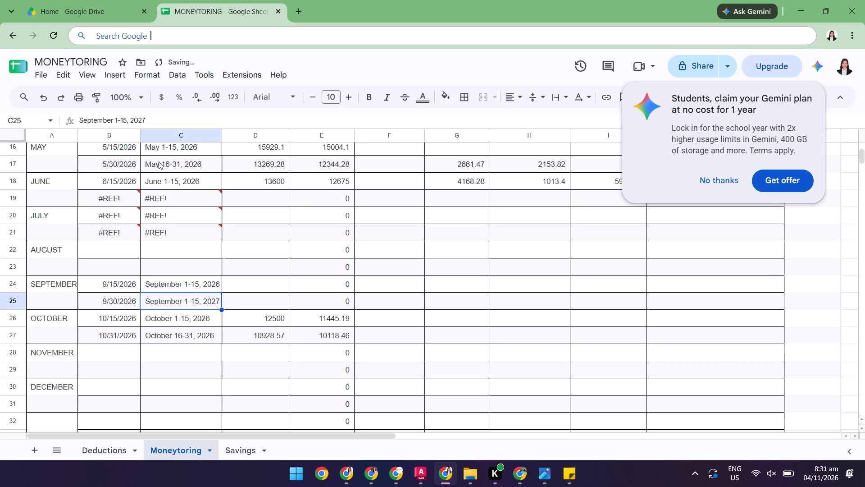
click(156, 120)
key(BackSpace)
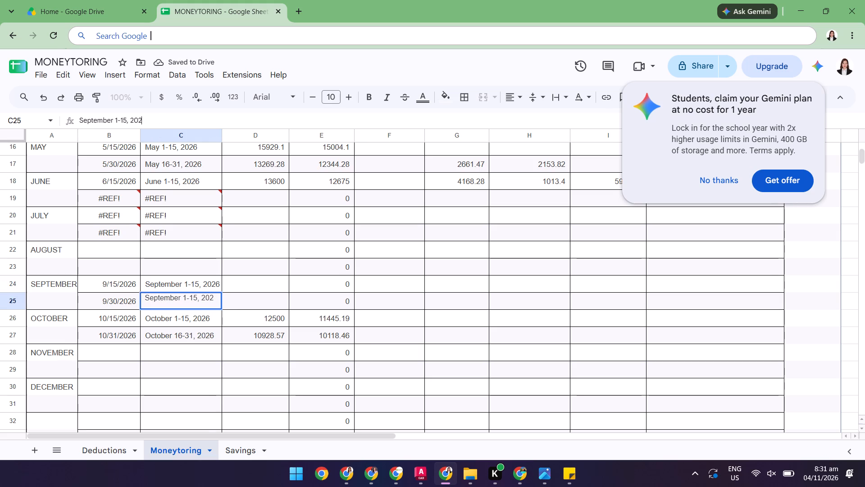
key(6)
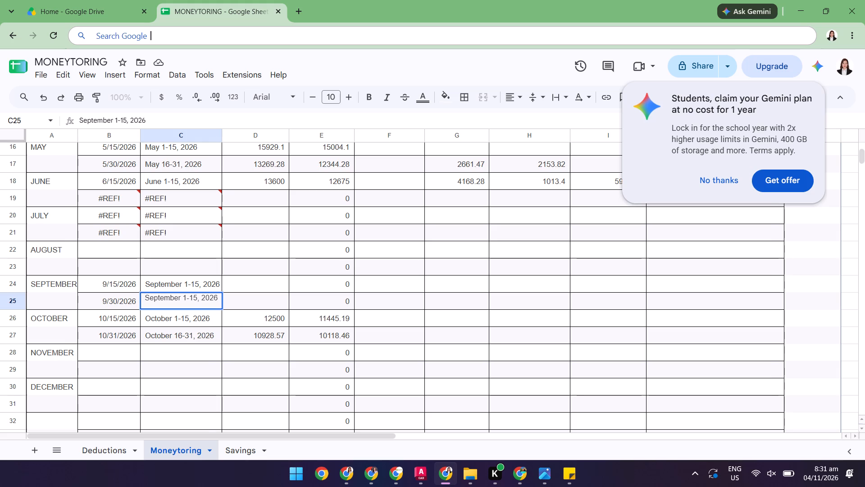
click(125, 119)
key(BackSpace)
key(BackSpace)
key(BackSpace)
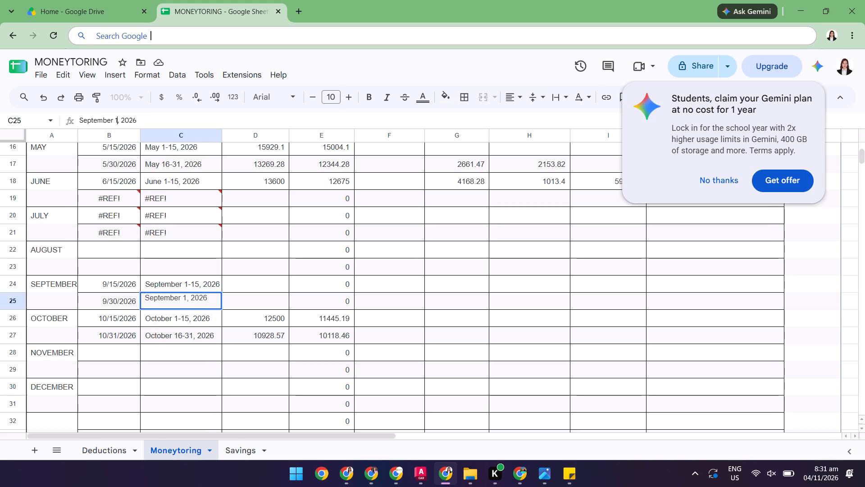
text(6-)
text(30)
click(236, 257)
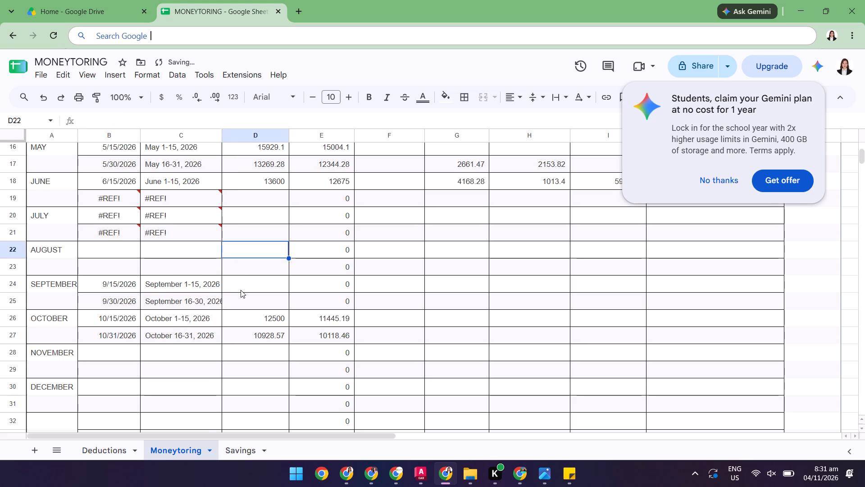
Enter 12500 as the salary for the September 16-30, 2026 period in cell D25 of the Moneytoring sheet.
click(236, 281)
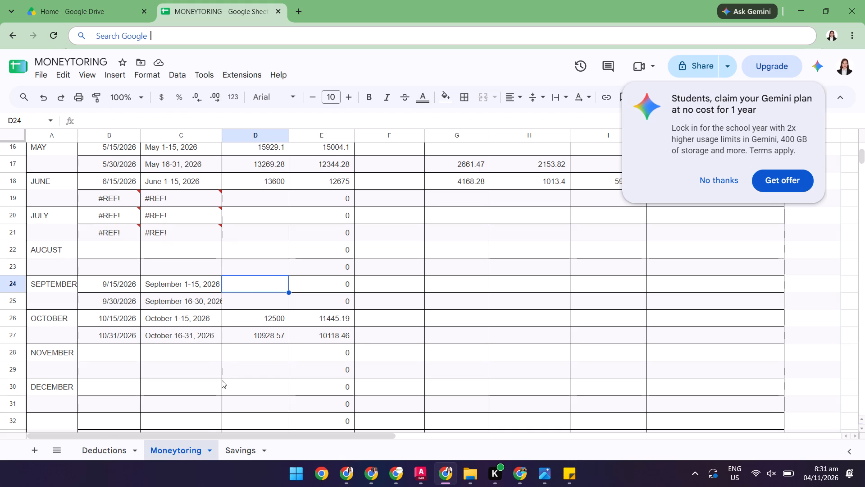
click(255, 299)
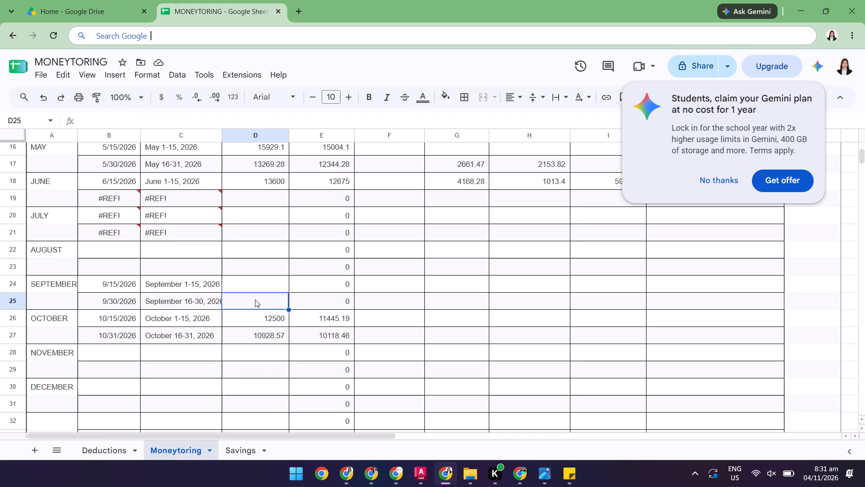
text(12500)
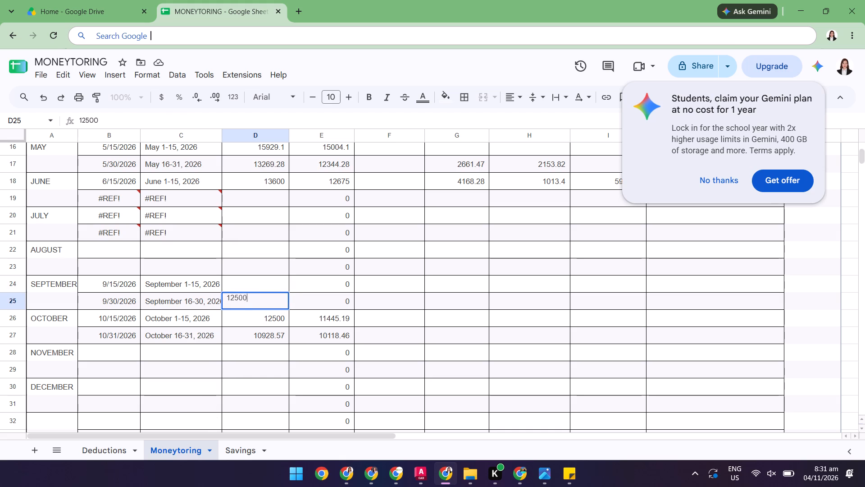
key(Return)
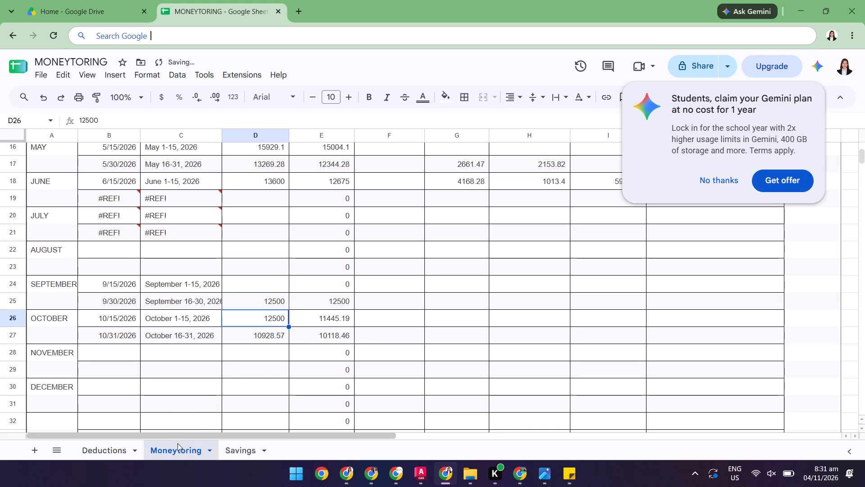
On the Deductions sheet, copy the October 1-15 SSS, PhilHealth and Pag-ibig amounts into the September 16-30 row, starting at D25.
click(100, 446)
click(261, 327)
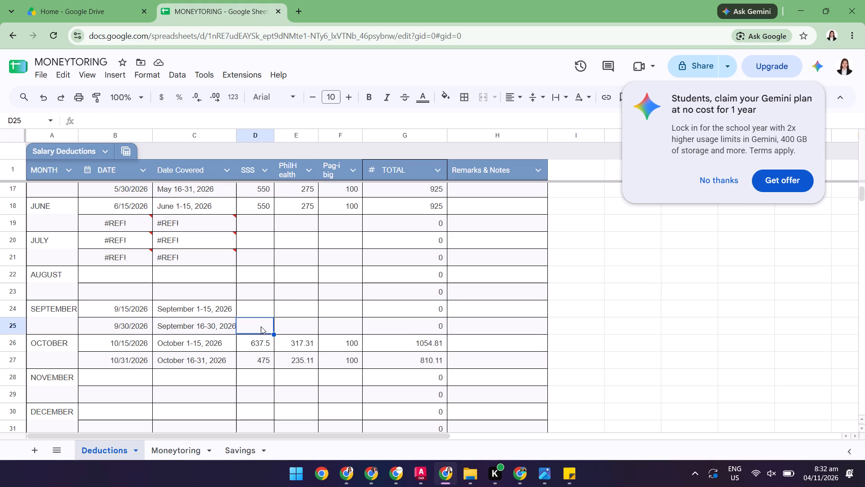
drag(259, 340, 323, 341)
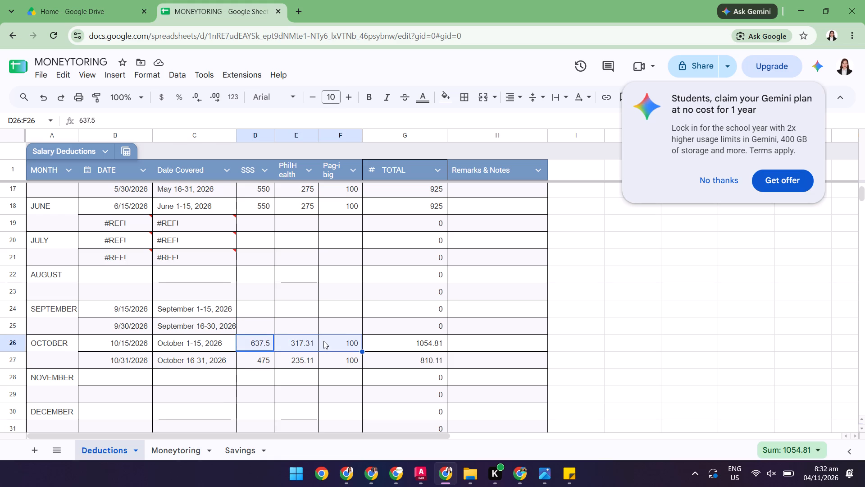
key(ctrl+c)
click(261, 325)
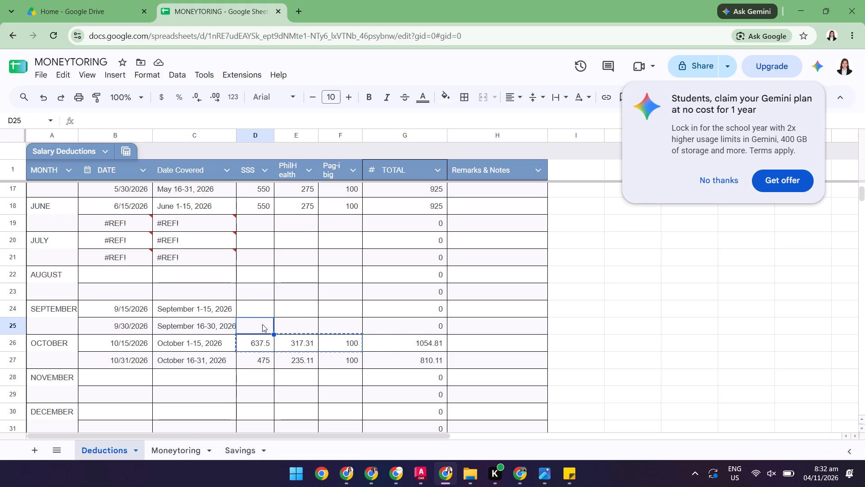
key(ctrl+v)
click(326, 373)
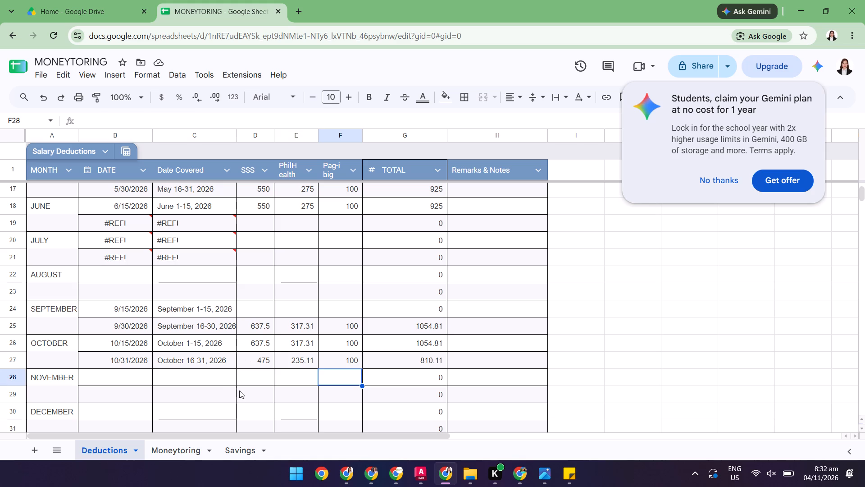
Enter the September 1-15 deductions in row 24: SSS 462.5, PhilHealth 232.69 and Pag-ibig 100.
click(258, 309)
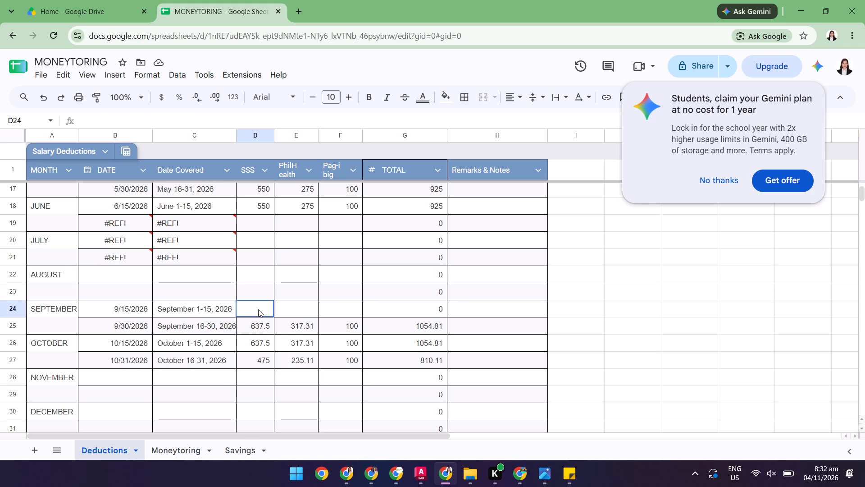
key(4)
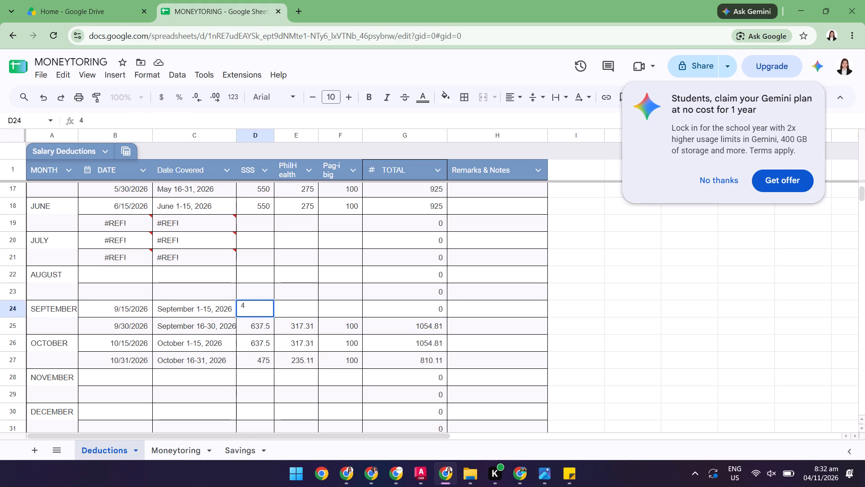
text(62.5)
key(Right)
text(232.69)
key(Right)
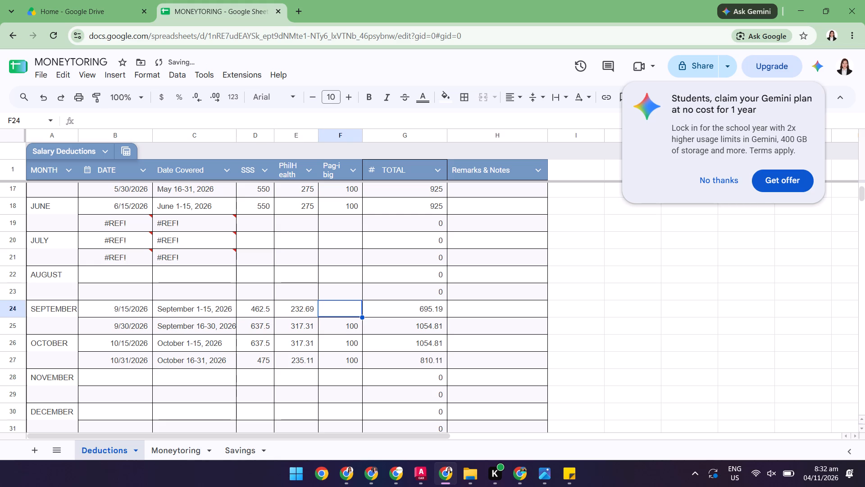
text(100)
key(Return)
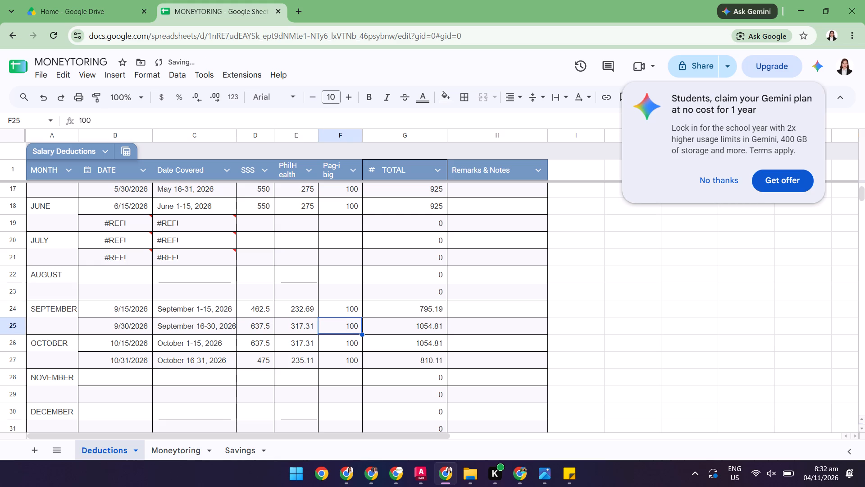
On the Moneytoring sheet, enter 10807.69 as the September 1-15, 2026 salary in cell D24.
click(165, 445)
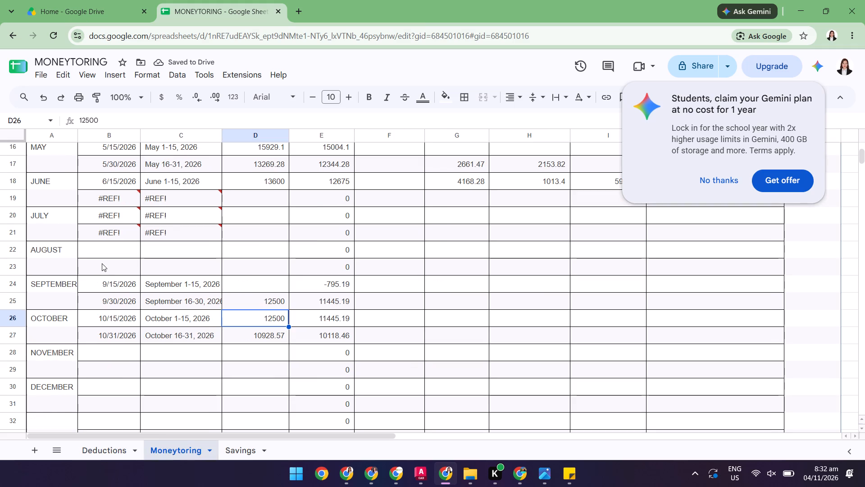
click(241, 285)
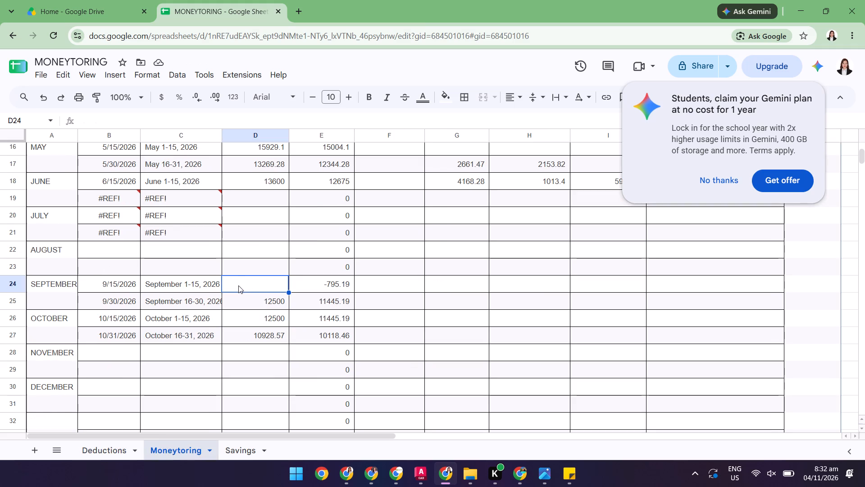
text(10)
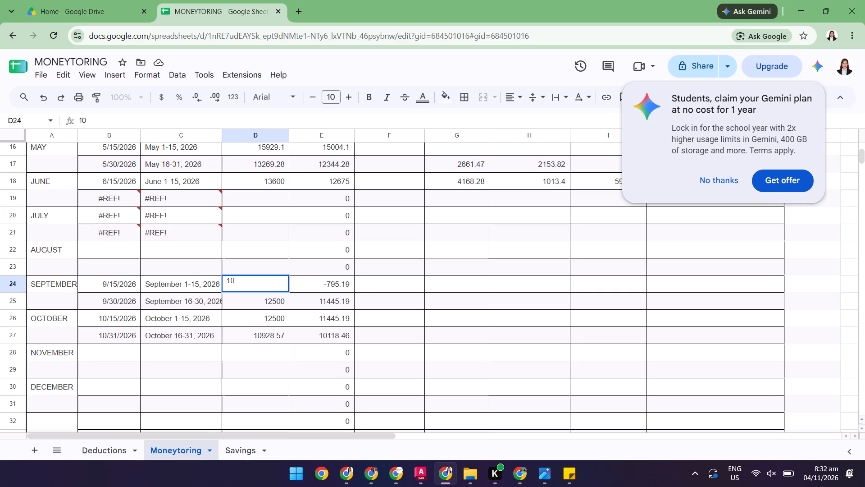
text(807)
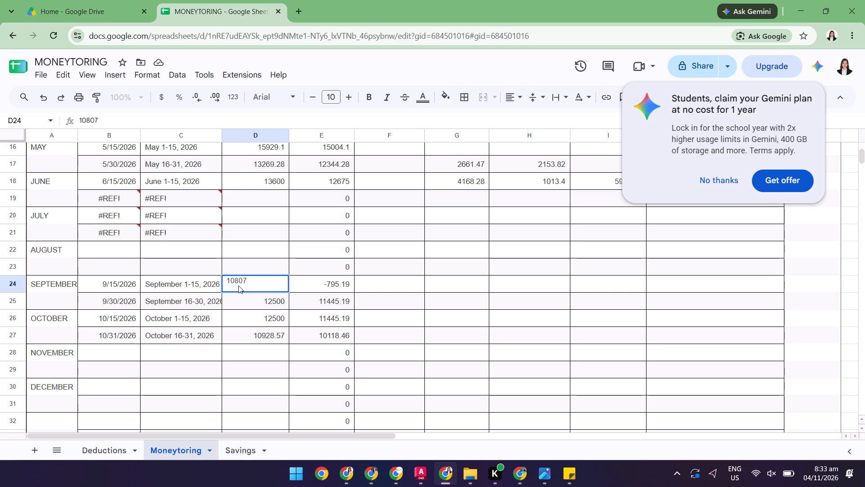
text(.69)
key(Return)
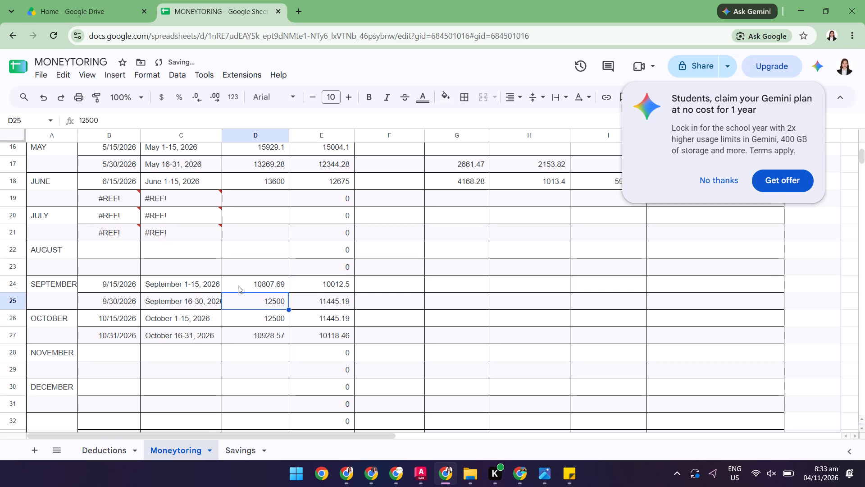
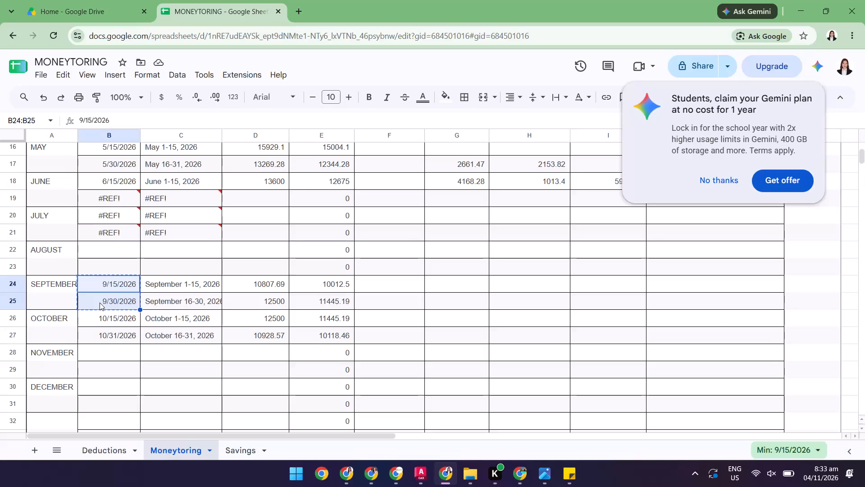
Paste the two September dates into the August rows from B22 and change the first date to 8/15/2026.
click(117, 251)
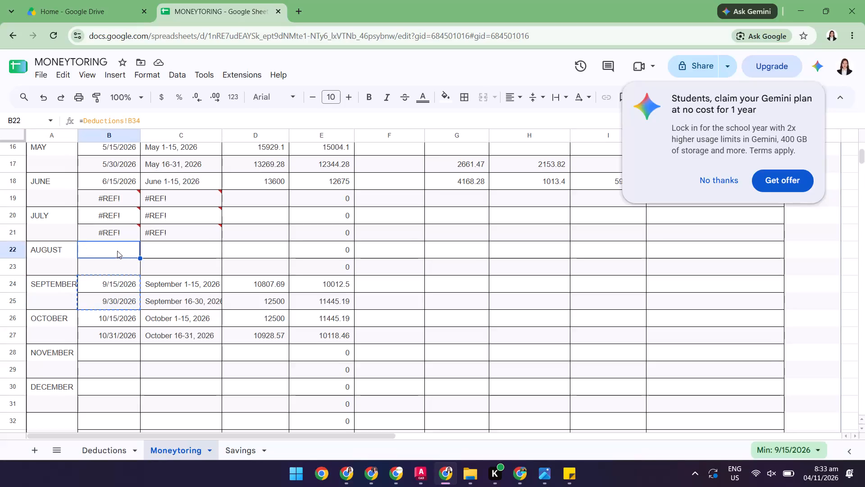
key(ctrl+v)
click(110, 251)
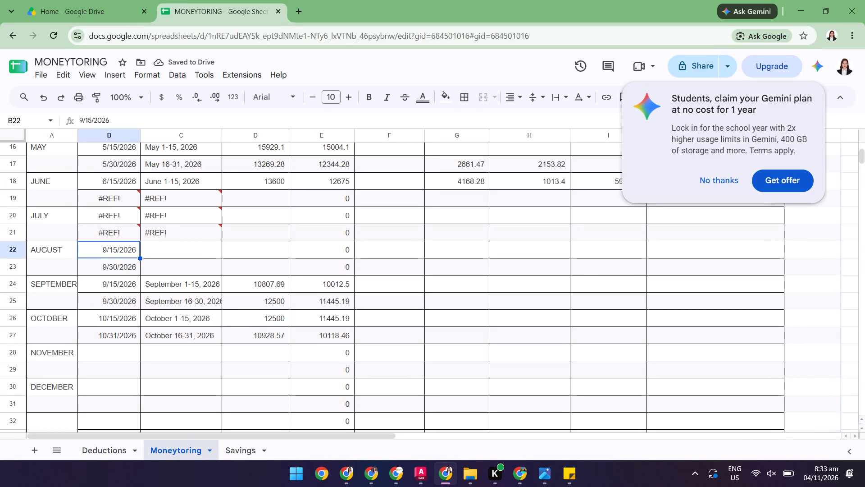
click(82, 119)
key(BackSpace)
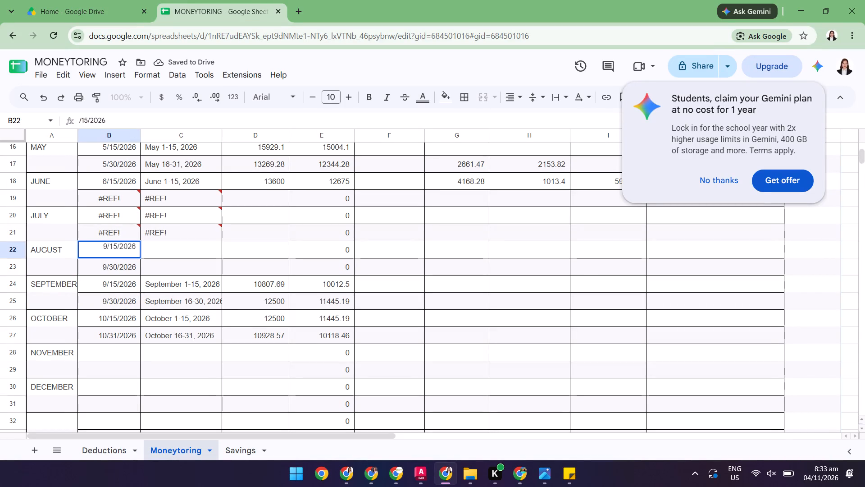
key(8)
click(112, 250)
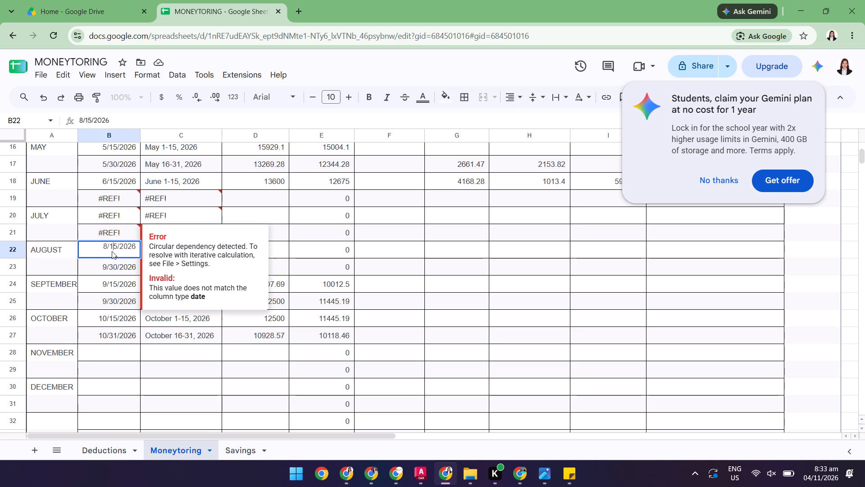
Change the second August date in cell B23 to 8/31/2026.
click(106, 262)
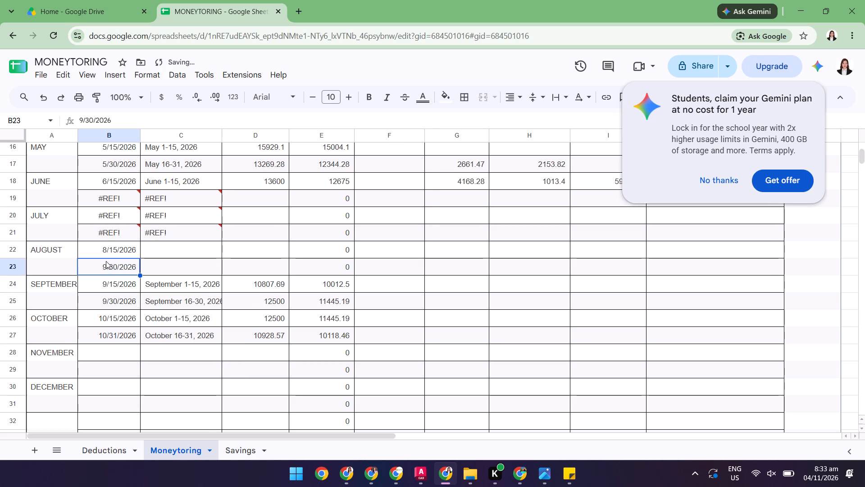
click(82, 121)
key(BackSpace)
key(8)
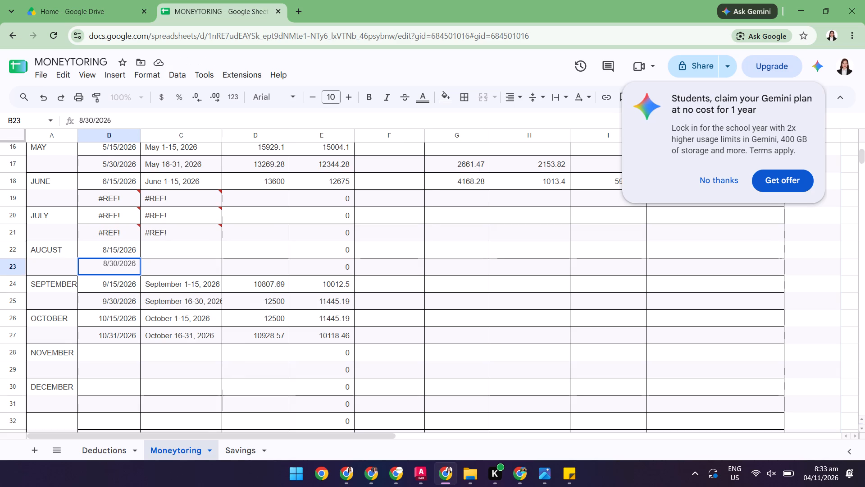
click(92, 119)
key(BackSpace)
key(1)
key(Return)
Enter "August 1-15, 2026" as the period covered in cell C22.
click(187, 250)
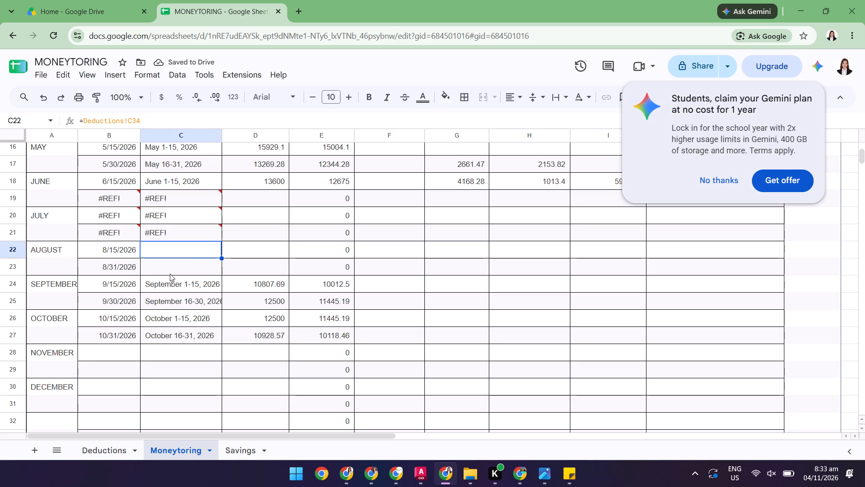
key(shift+a)
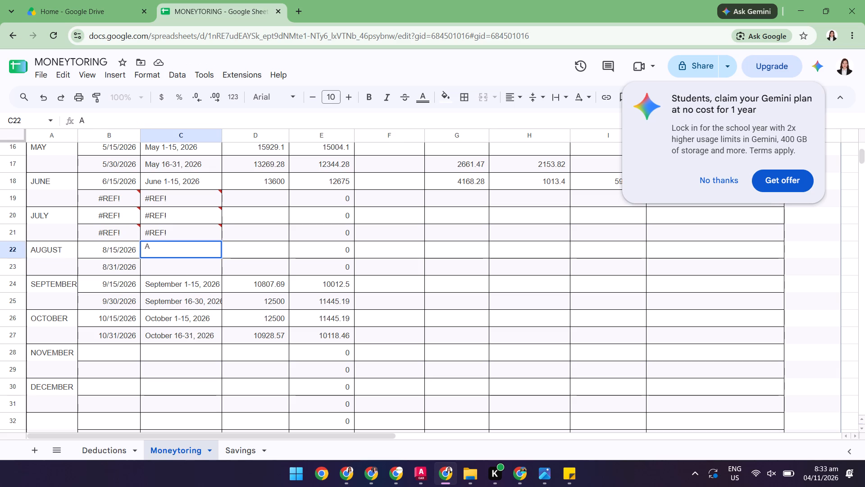
text(ugust)
key(space)
text(1-15)
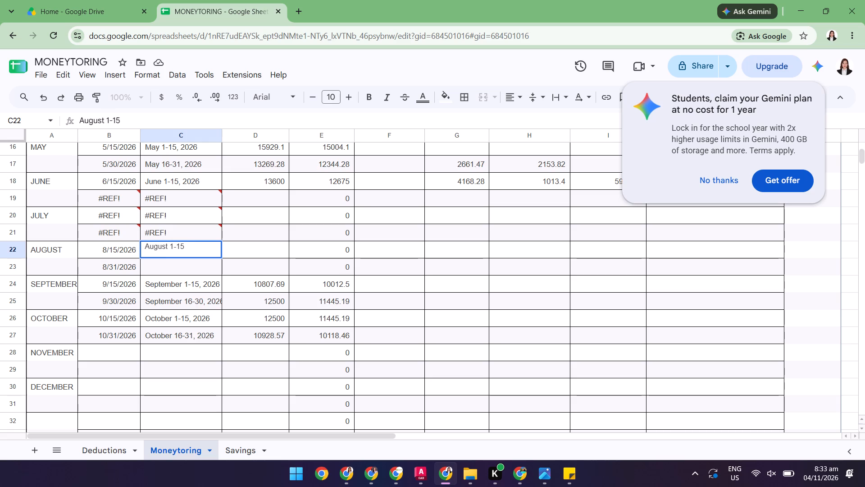
text(, 2-)
key(BackSpace)
text(027=6)
key(BackSpace)
key(BackSpace)
key(BackSpace)
key(BackSpace)
text(26)
key(Return)
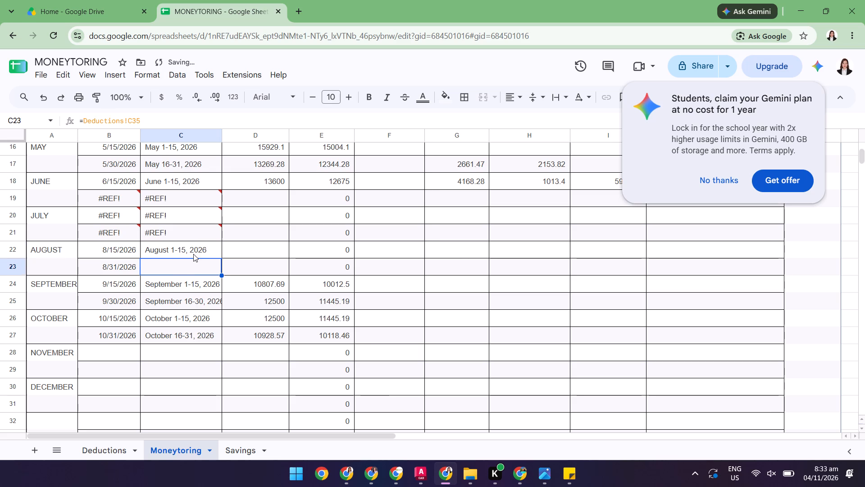
Fill the August period text down into C23 and edit it to read "August 16 -31, 2026".
click(193, 254)
drag(220, 258, 217, 276)
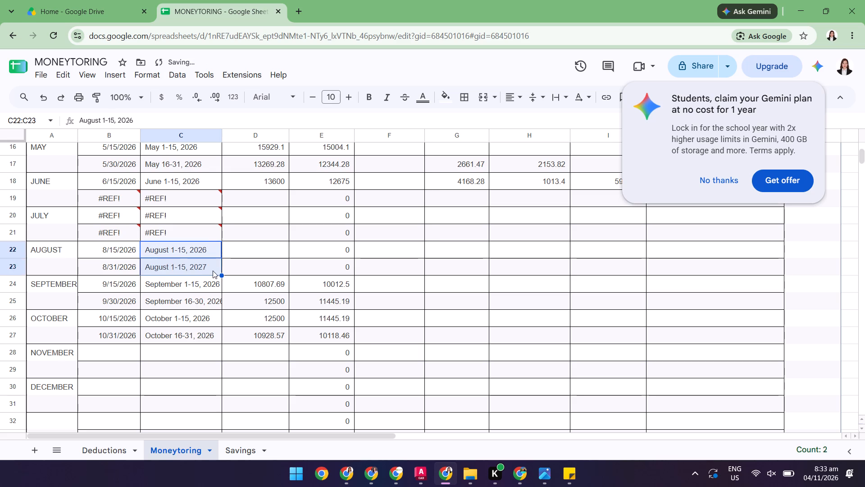
click(211, 269)
click(114, 120)
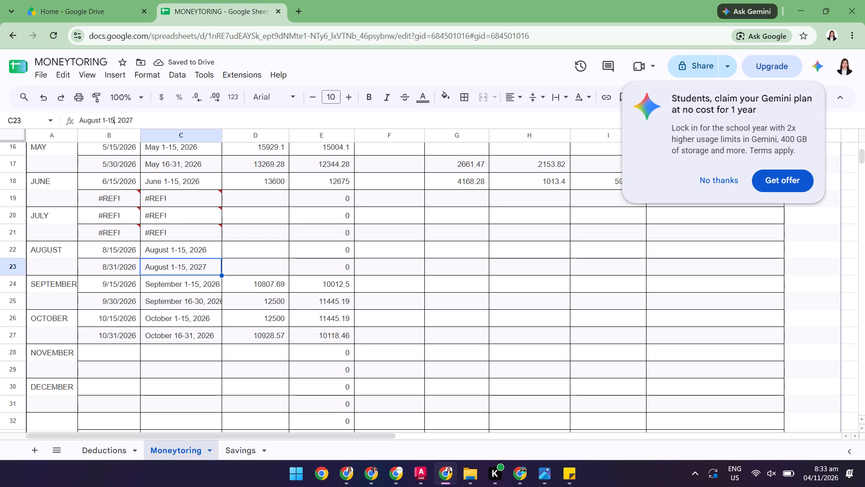
key(BackSpace)
key(BackSpace)
key(BackSpace)
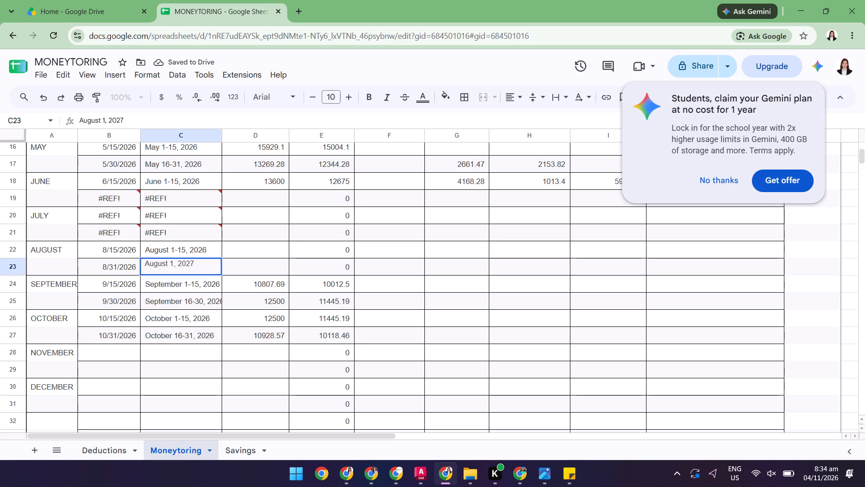
text(6 -)
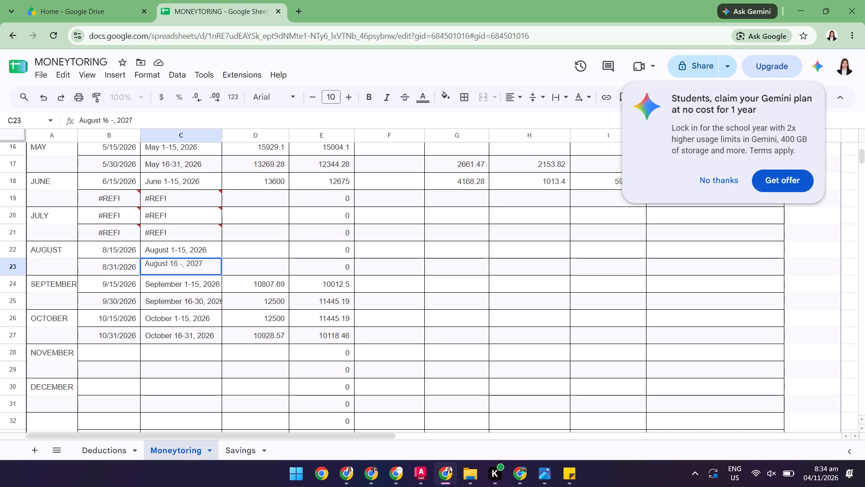
text(31)
click(149, 121)
key(BackSpace)
key(6)
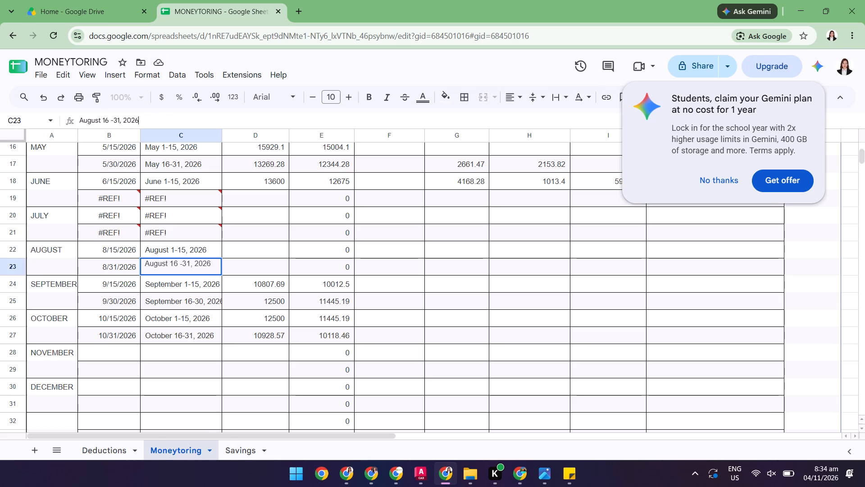
click(232, 346)
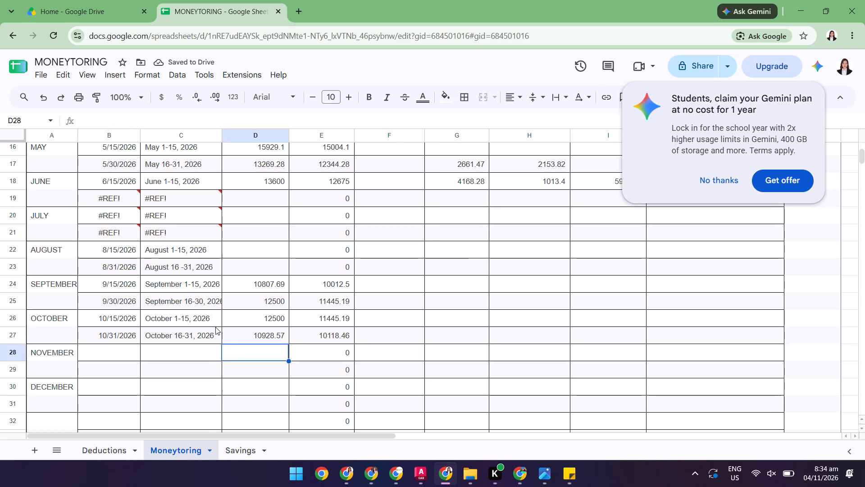
Add spaces around the hyphen in cell C27 so the period reads "October 16 - 31, 2026".
click(187, 334)
click(186, 336)
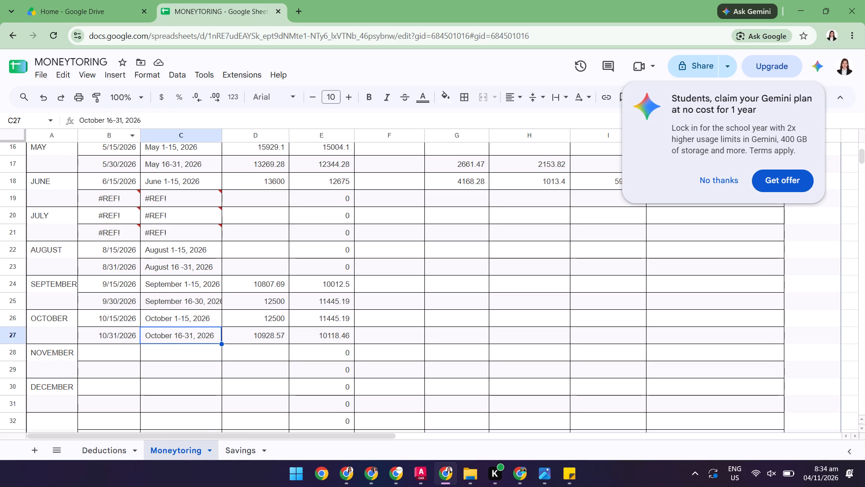
click(113, 121)
key(v)
click(118, 121)
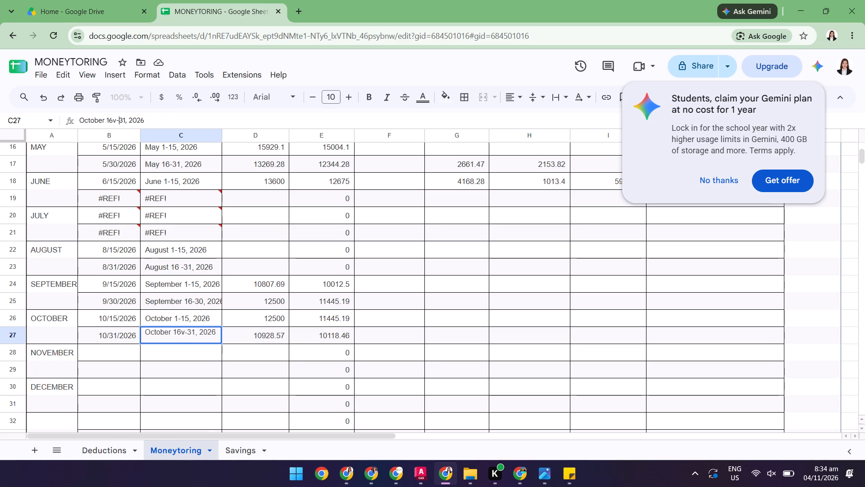
key(v)
key(BackSpace)
key(space)
key(Left)
key(Left)
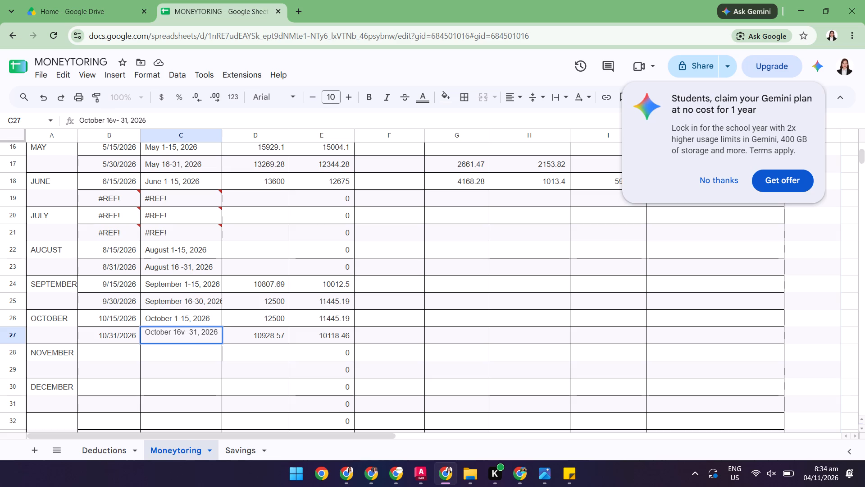
key(BackSpace)
key(space)
click(267, 241)
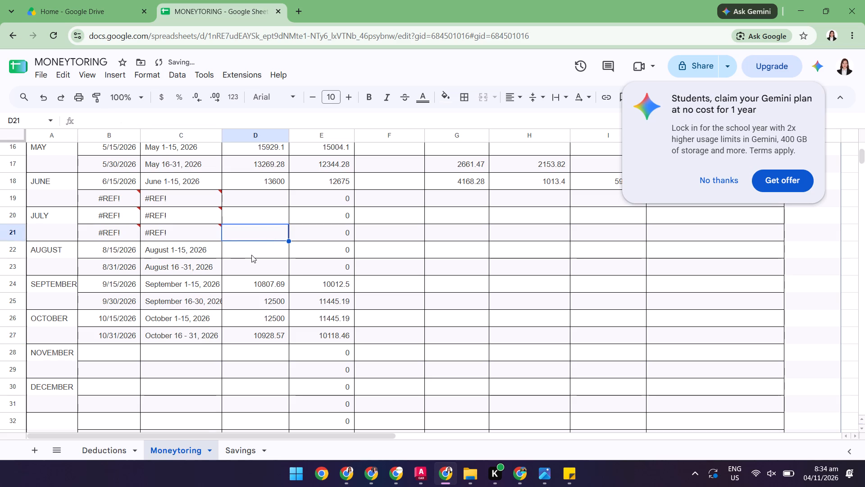
Enter 14250.47 as the August 16-31, 2026 salary in cell D23.
click(247, 262)
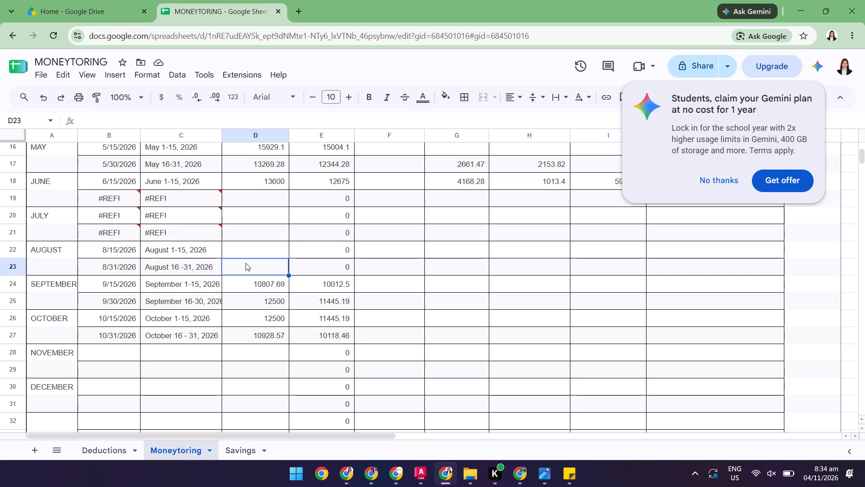
text(14)
text(250.47)
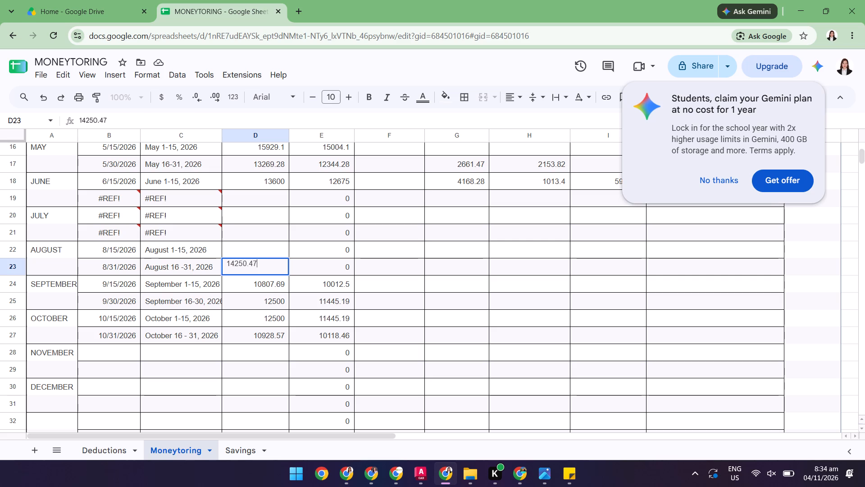
key(Return)
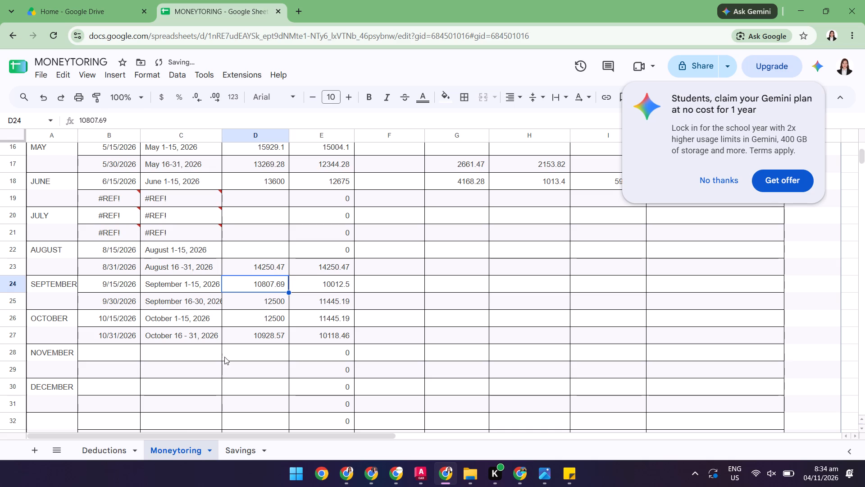
On the Deductions sheet, enter the August 16-31 deductions in row 23: SSS 525, PhilHealth 267.07 and Pag-ibig 100.
click(104, 448)
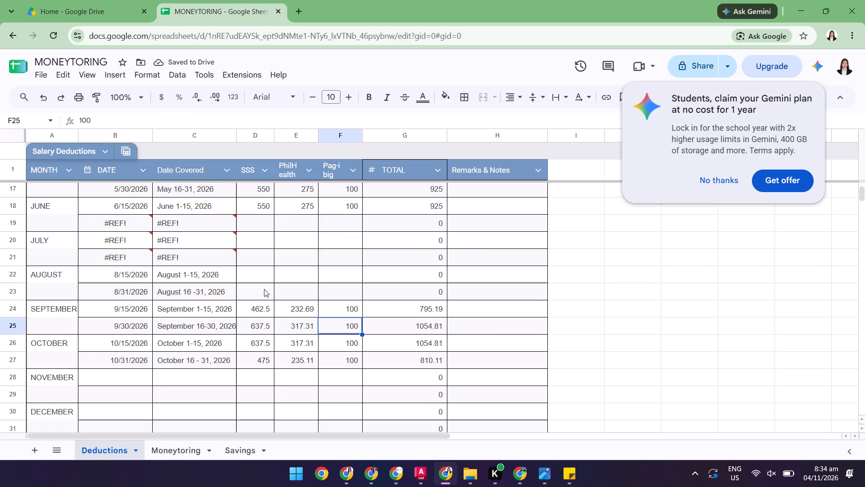
click(264, 289)
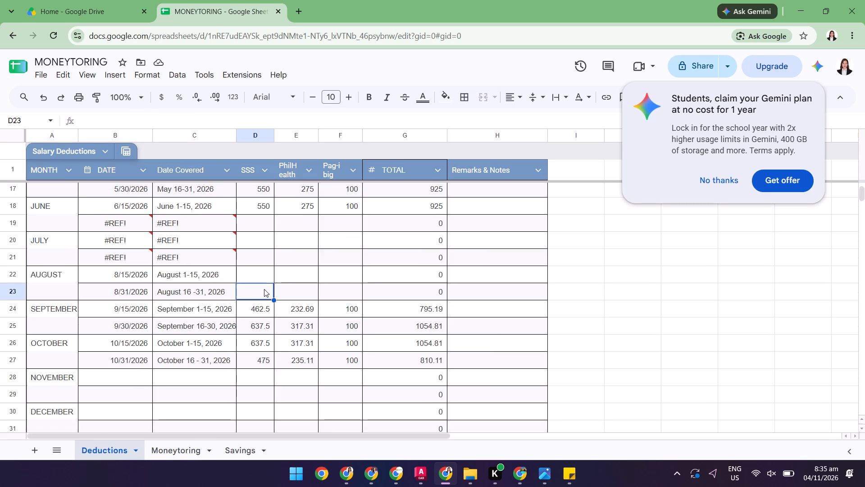
text(525)
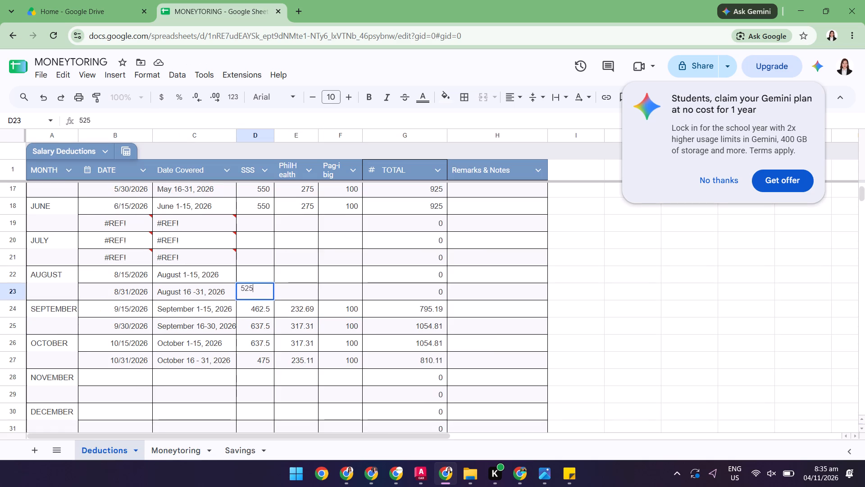
key(Right)
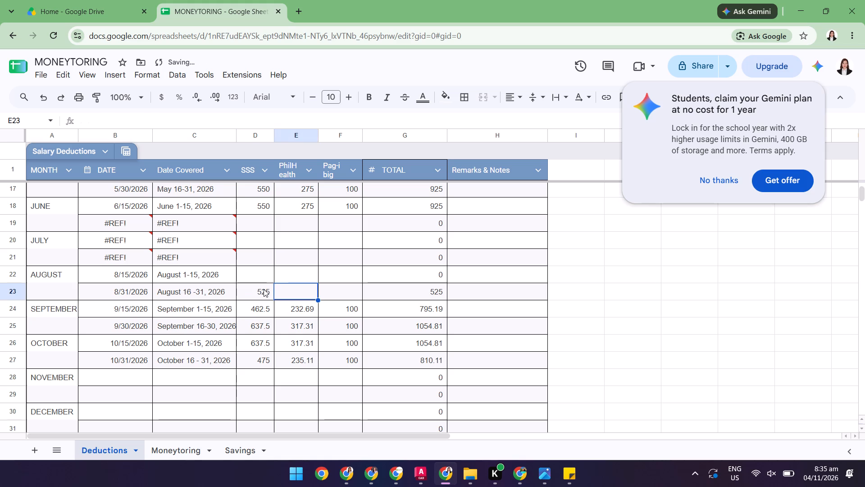
text(267)
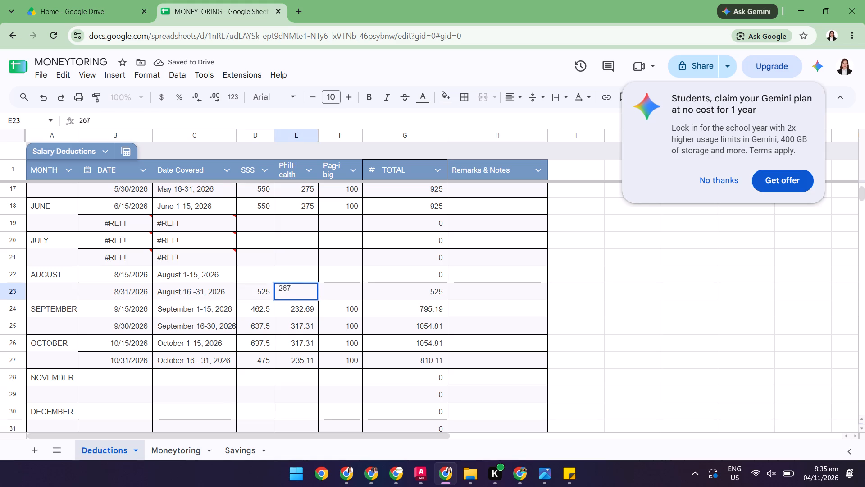
text(.07)
key(Right)
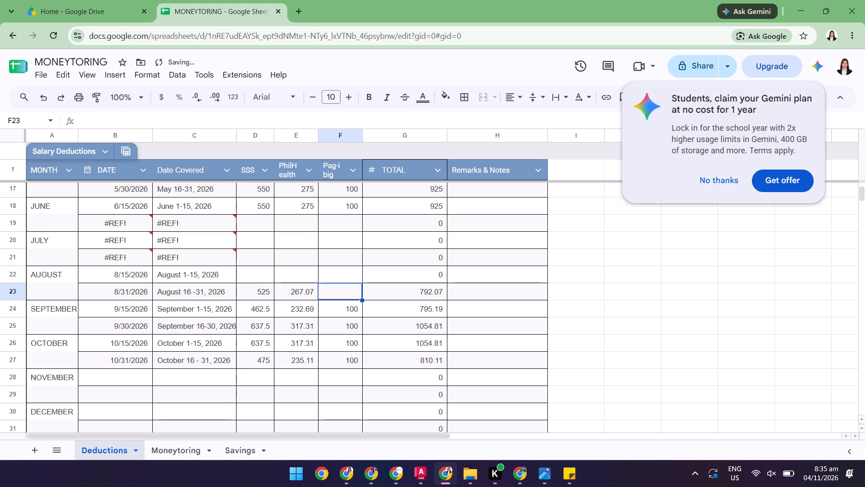
text(100)
key(Return)
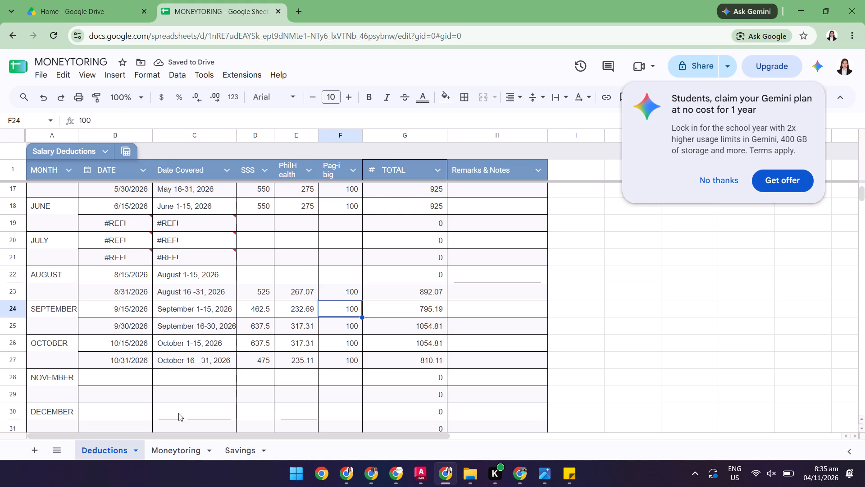
Return to the Moneytoring sheet.
click(164, 450)
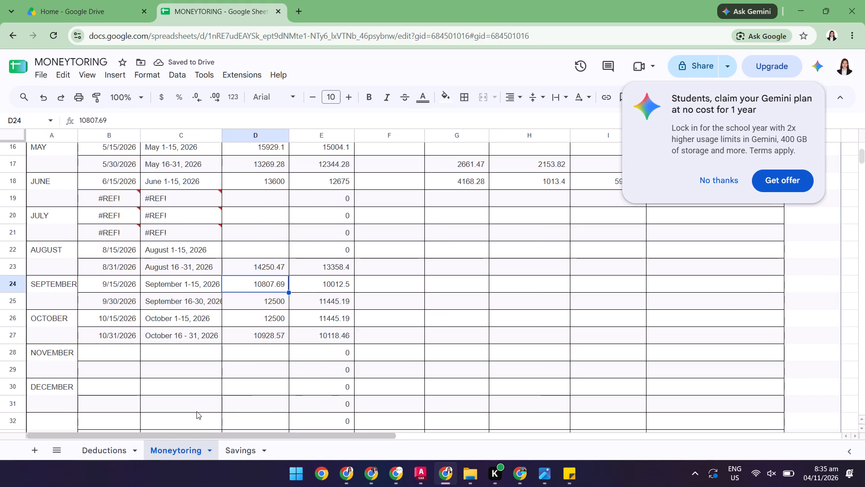
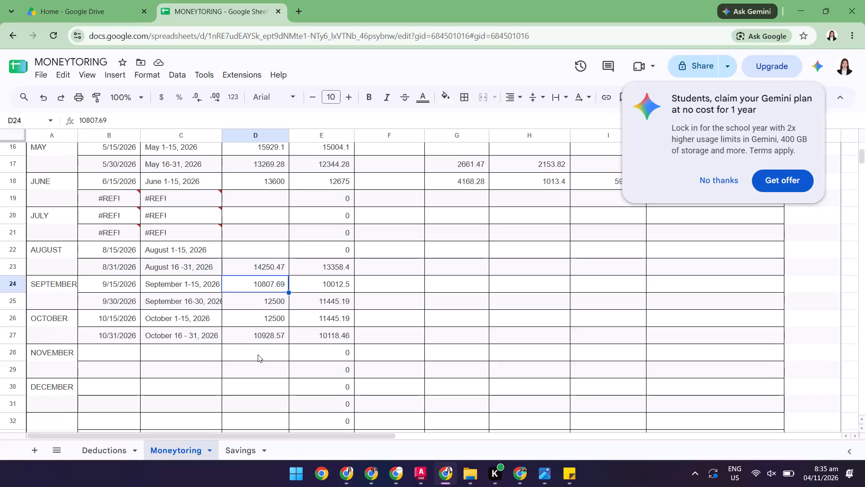
Enter 12843.74 as the August 1-15, 2026 salary in cell D22.
click(244, 249)
text(12)
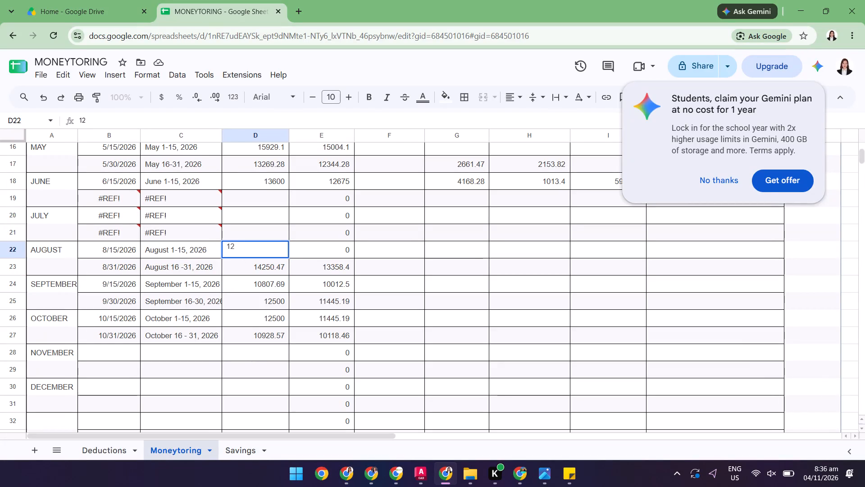
text(843.74)
key(Return)
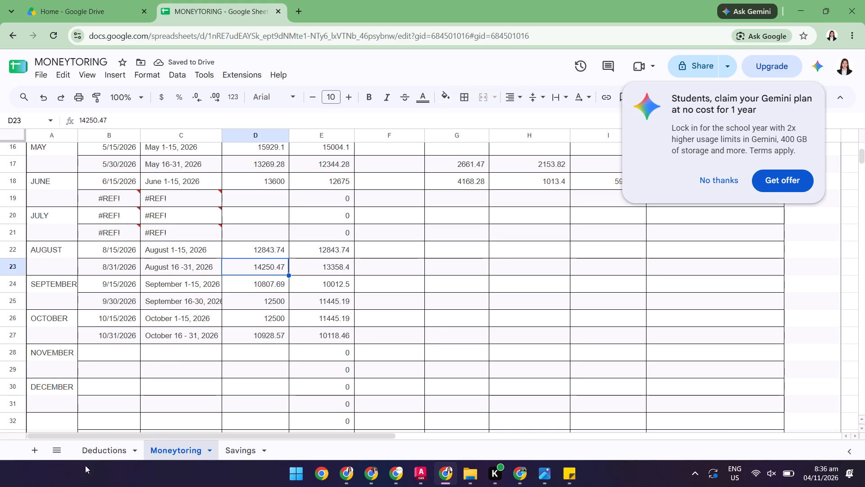
On the Deductions sheet, enter the August 1-15 deductions in row 22: SSS 550, PhilHealth 275 and Pag-ibig 100.
click(101, 455)
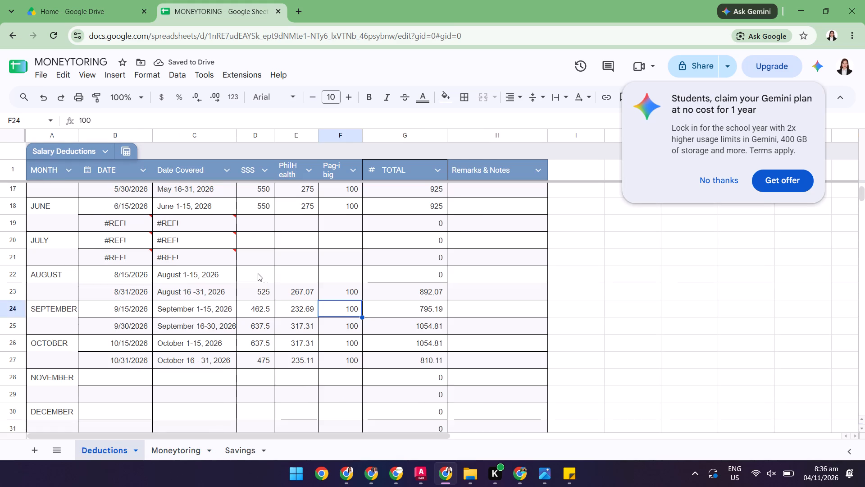
click(258, 273)
text(550)
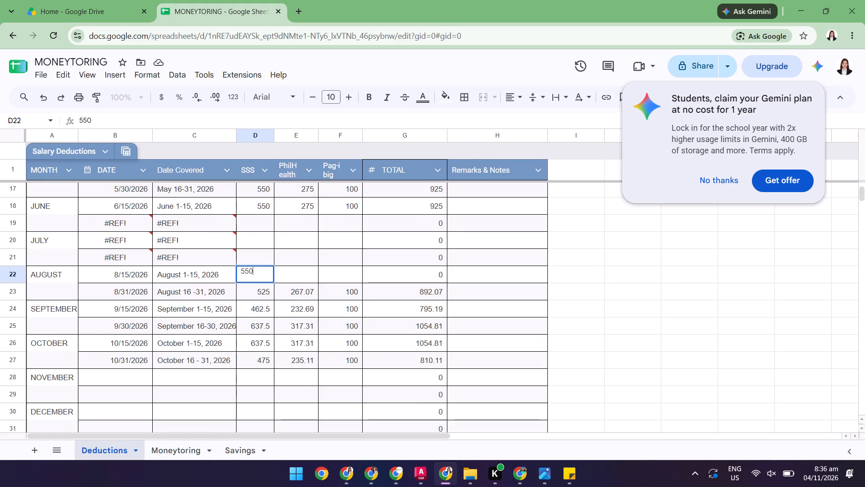
key(Right)
text(275)
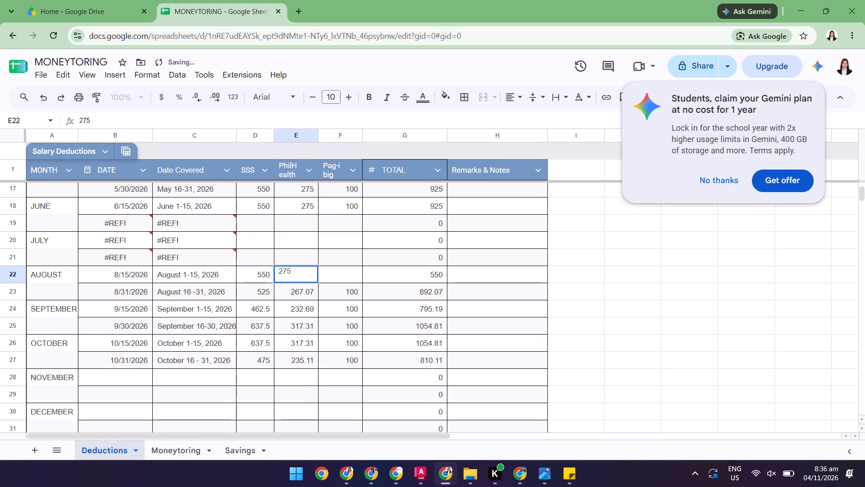
key(Right)
text(100)
key(Return)
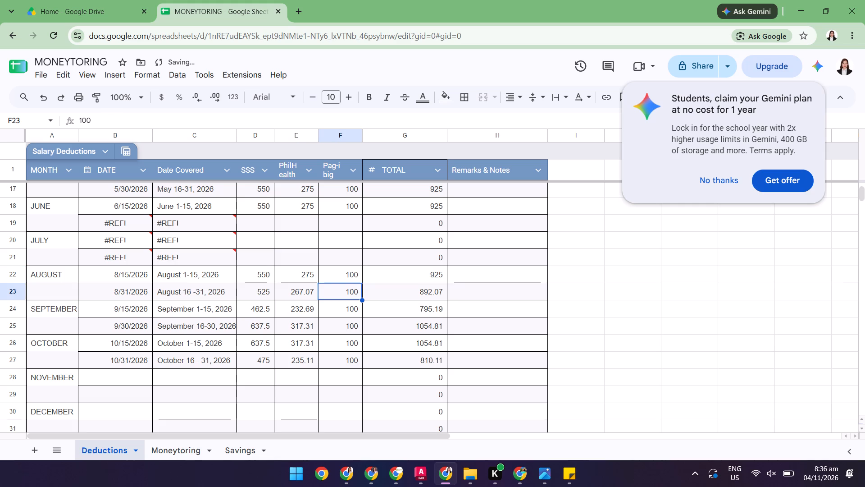
Return to the Moneytoring sheet and insert one row above the JANUARY row, between the December and January periods.
click(169, 452)
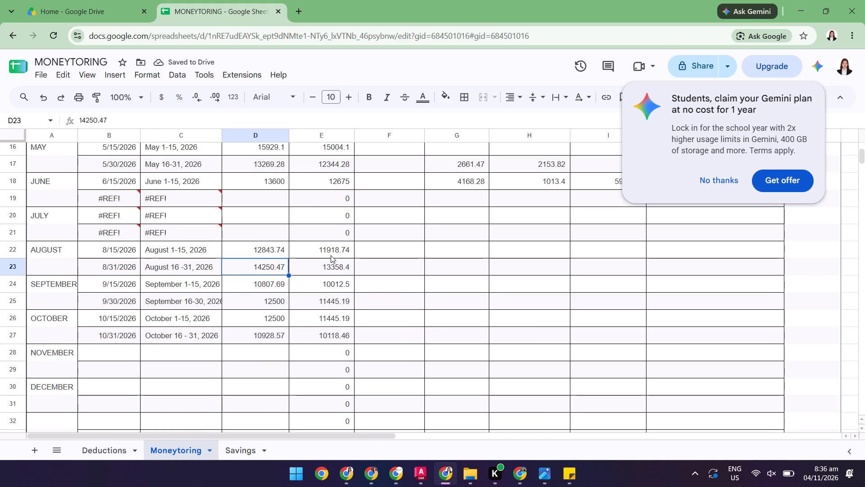
scroll(250, 249, up, 5)
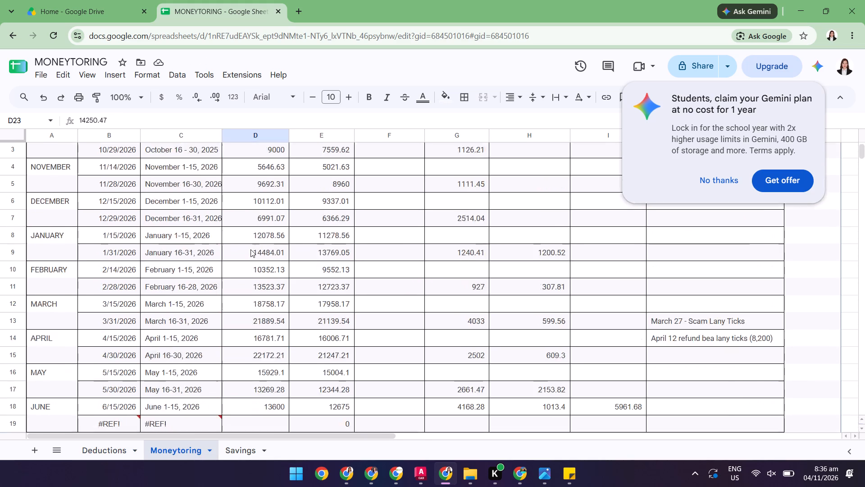
scroll(250, 249, up, 2)
scroll(250, 249, down, 1)
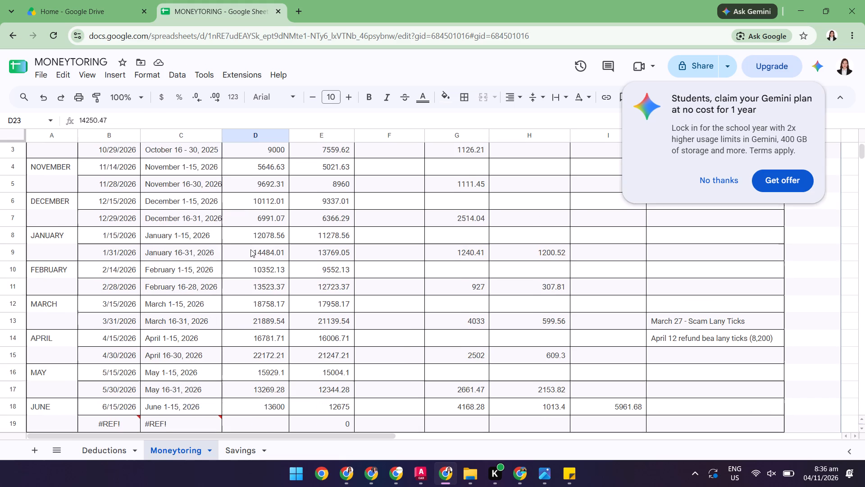
scroll(250, 249, down, 3)
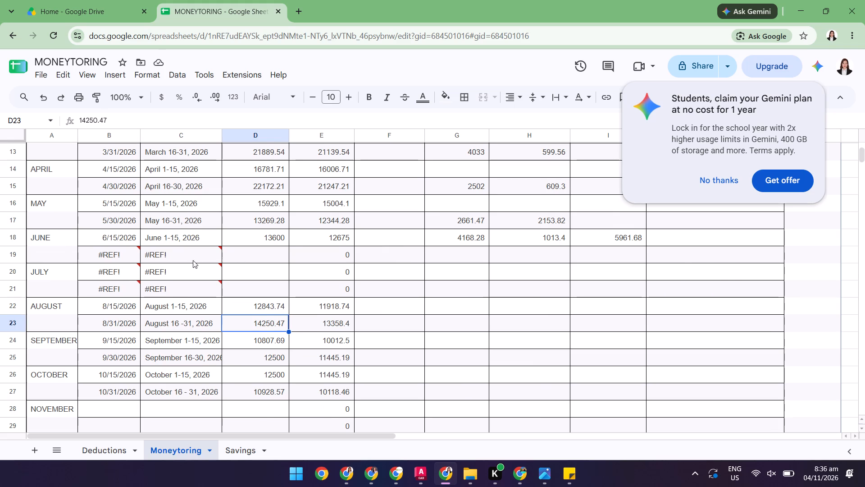
scroll(182, 265, up, 7)
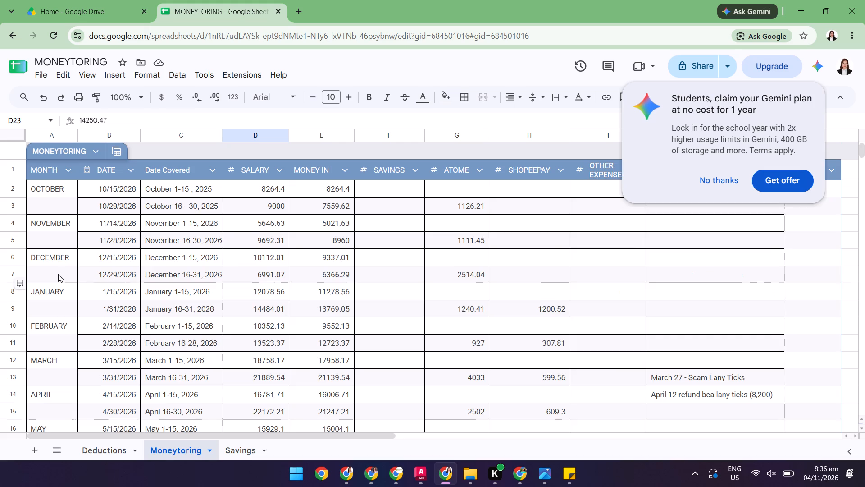
scroll(54, 276, down, 1)
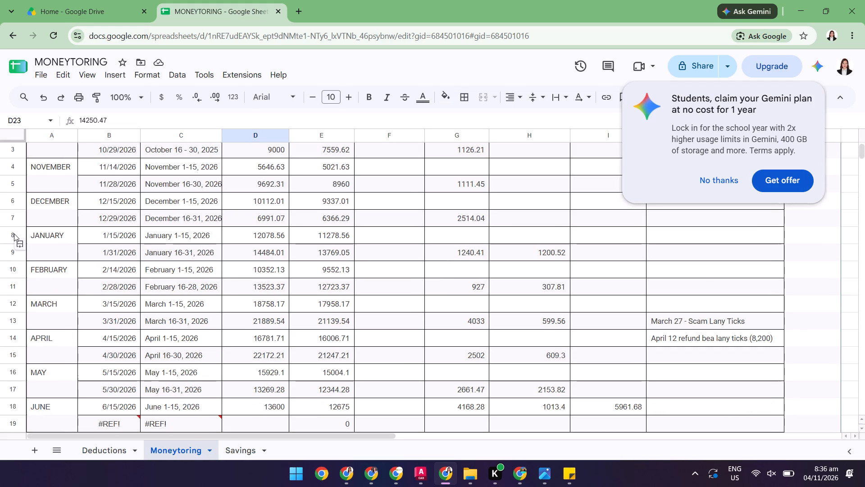
click(14, 234)
right_click(14, 234)
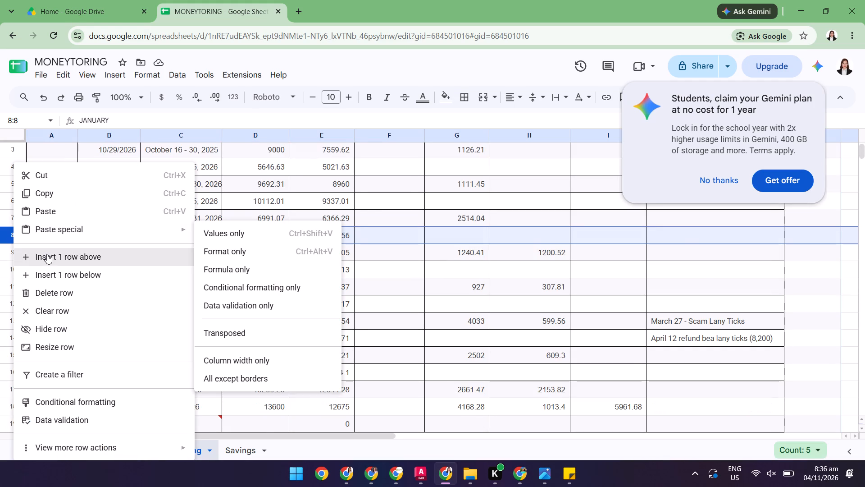
click(47, 254)
click(64, 262)
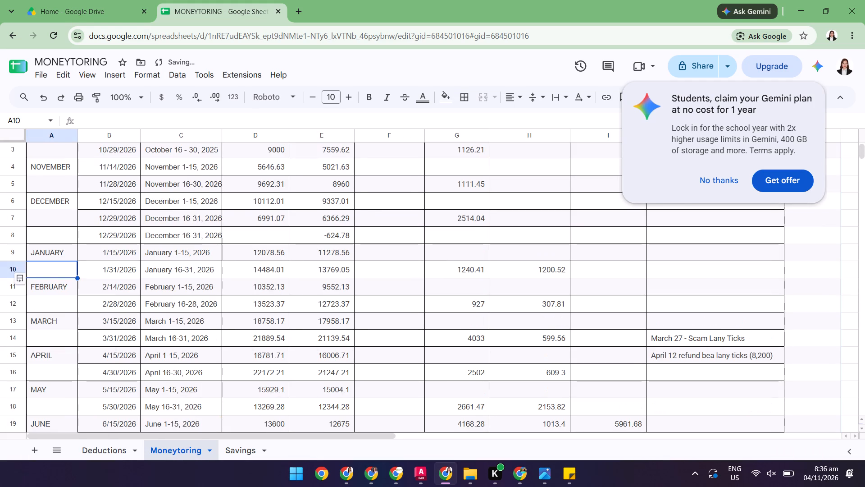
Fill the inserted row 8 with light green from column A through column T.
drag(57, 231, 318, 236)
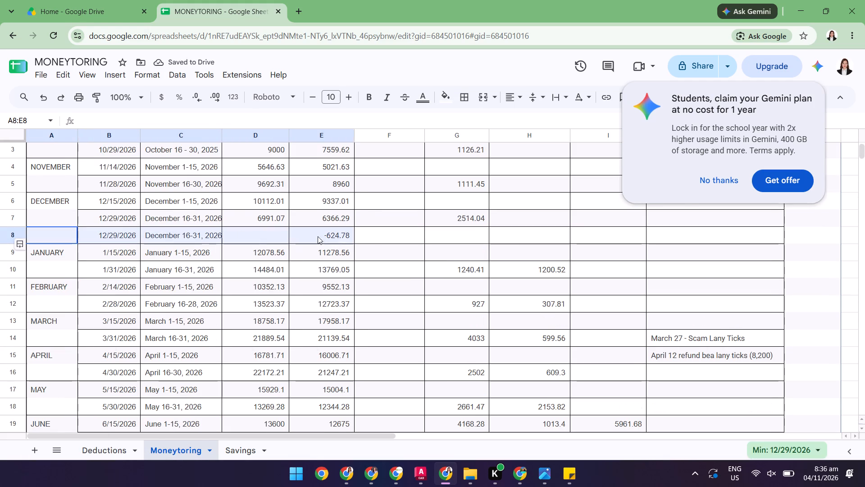
drag(318, 236, 823, 234)
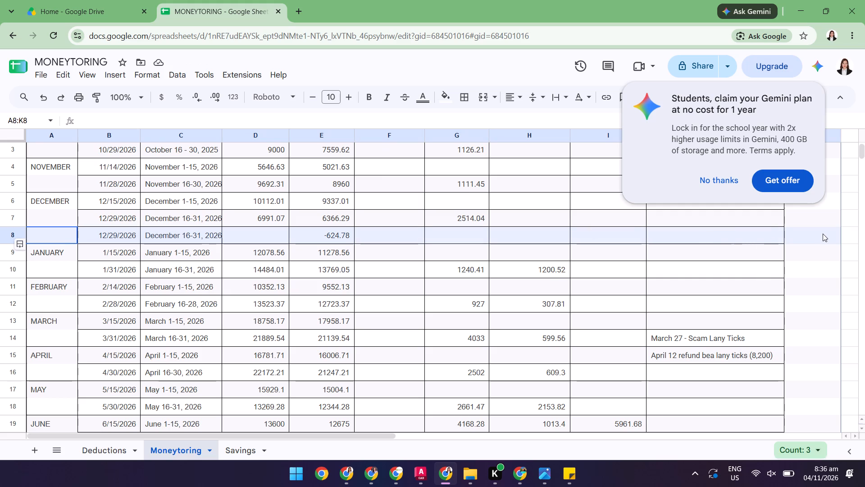
drag(823, 234, 847, 237)
drag(847, 237, 864, 237)
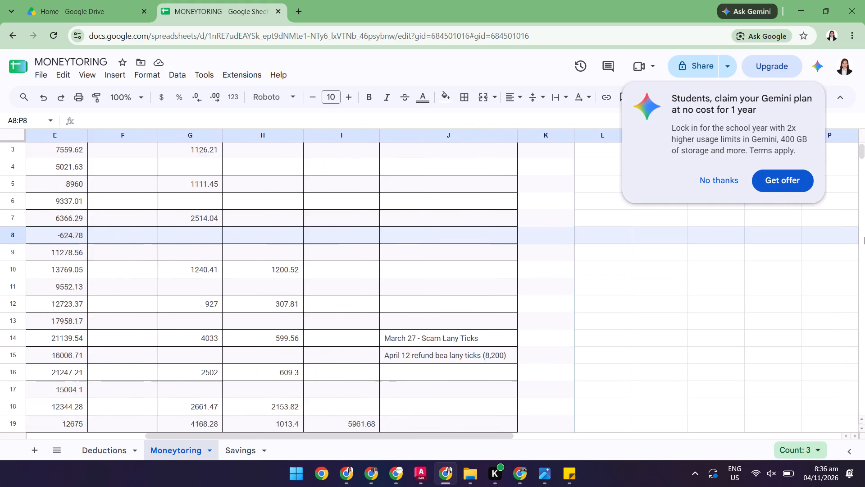
drag(864, 237, 864, 238)
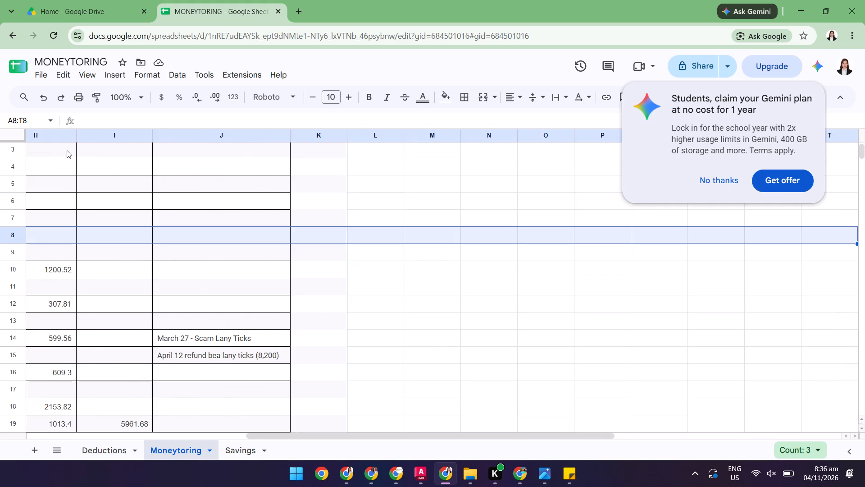
click(449, 96)
click(497, 163)
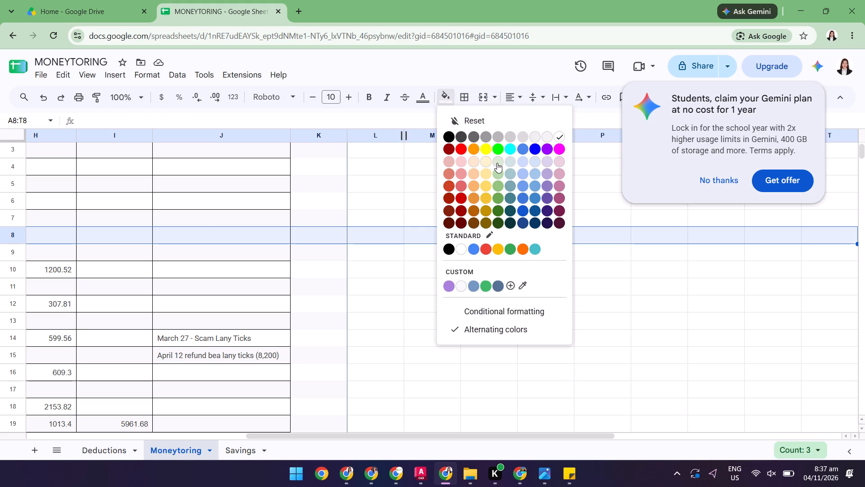
click(403, 303)
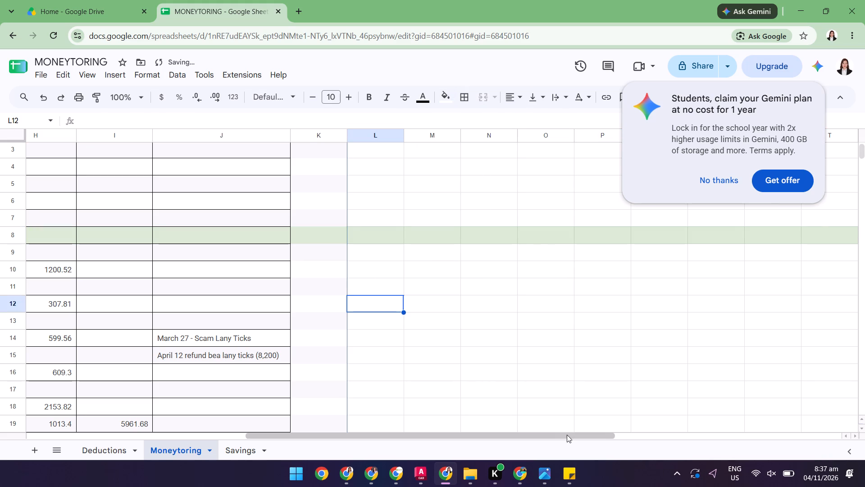
Clear the cell borders of A8:K8 and apply only top and bottom borders to the green row.
drag(567, 434, 251, 410)
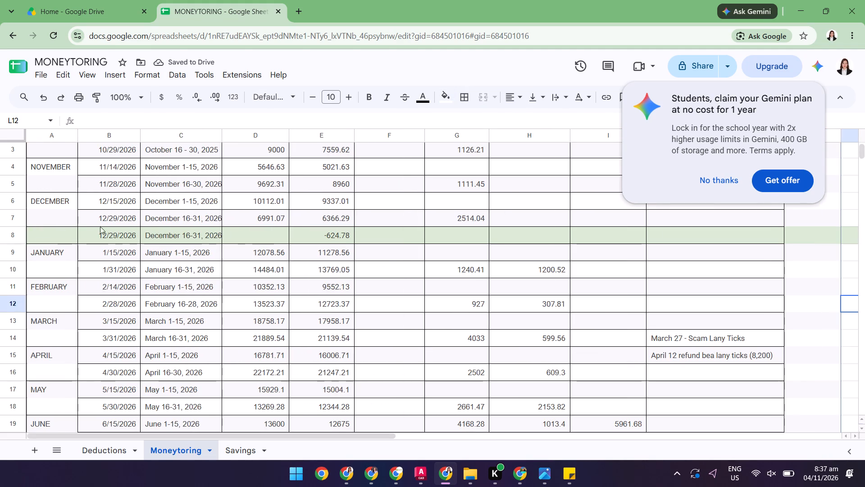
drag(44, 230, 413, 236)
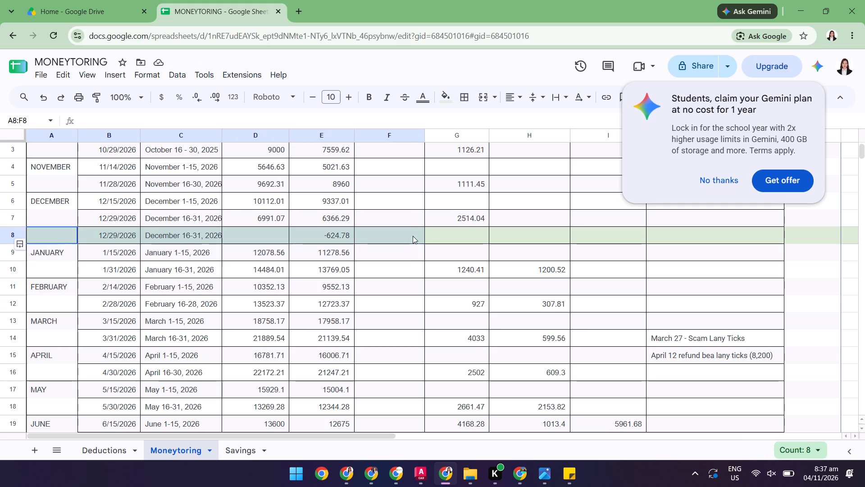
drag(413, 236, 801, 234)
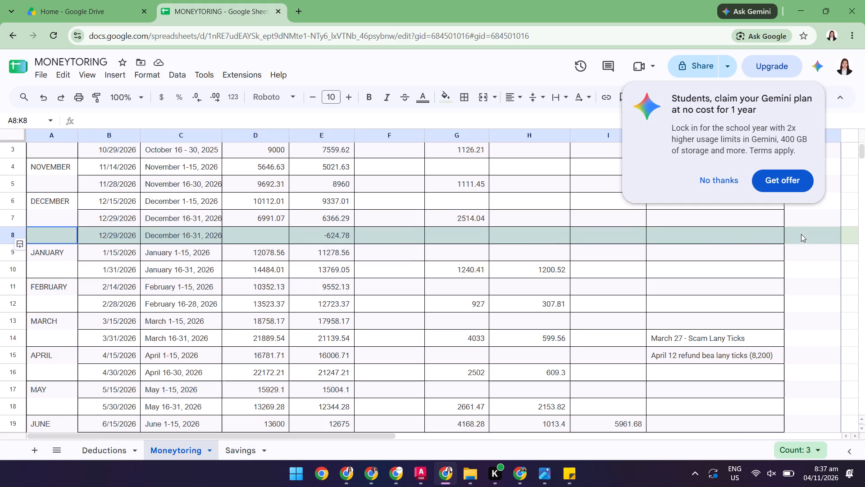
drag(801, 234, 803, 234)
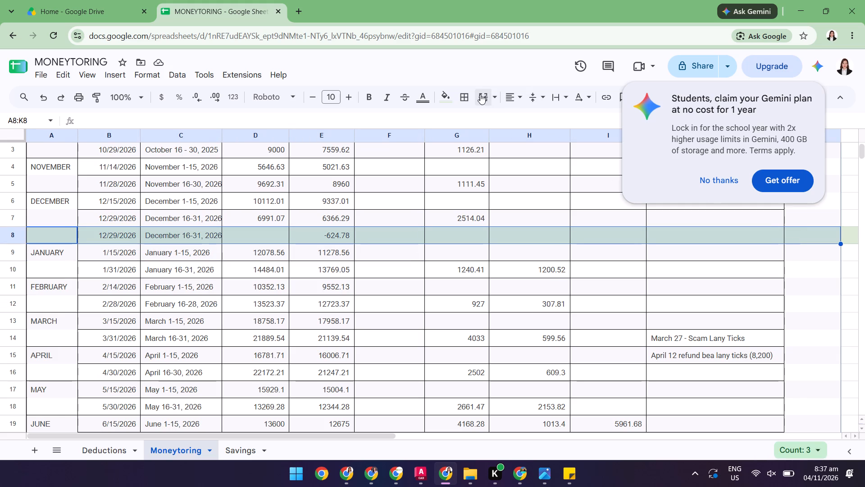
click(468, 96)
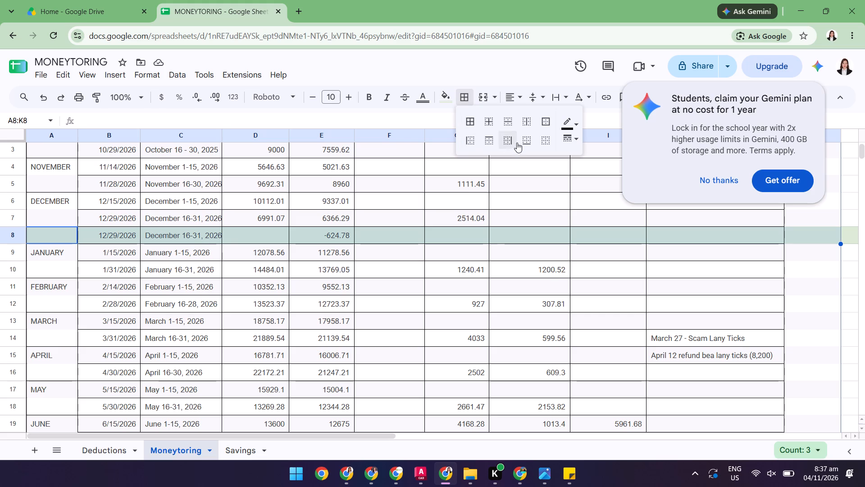
click(523, 141)
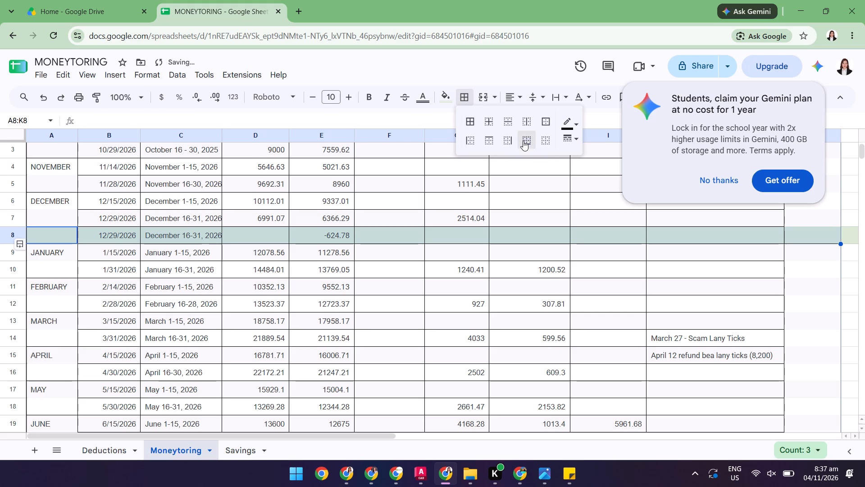
click(543, 141)
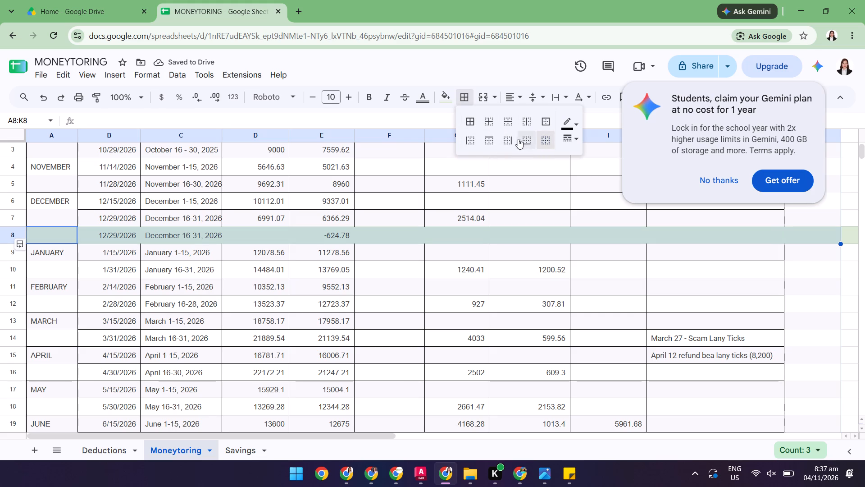
click(487, 138)
click(528, 142)
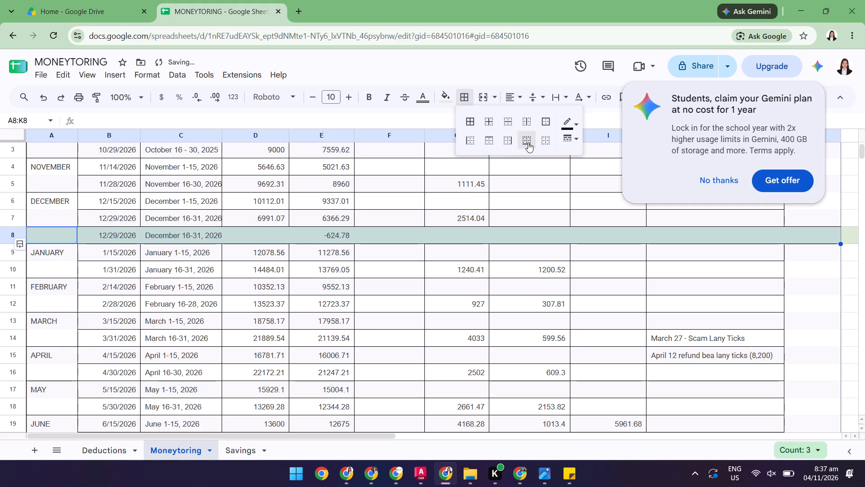
Clear the carried-over date, period and Money In contents from cells B8, C8 and E8 of the green row.
right_click(164, 235)
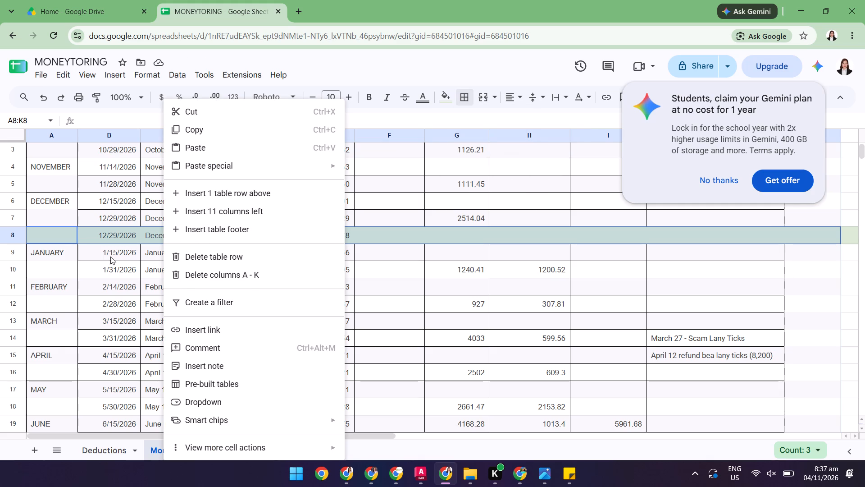
click(116, 231)
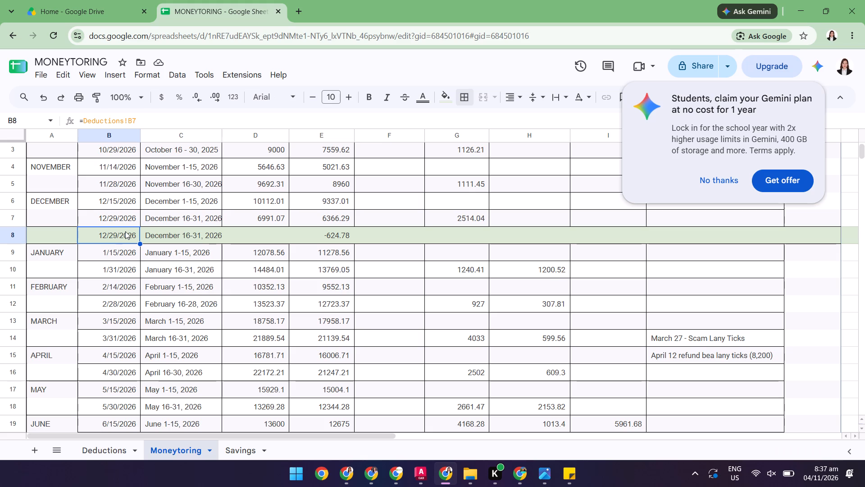
key(BackSpace)
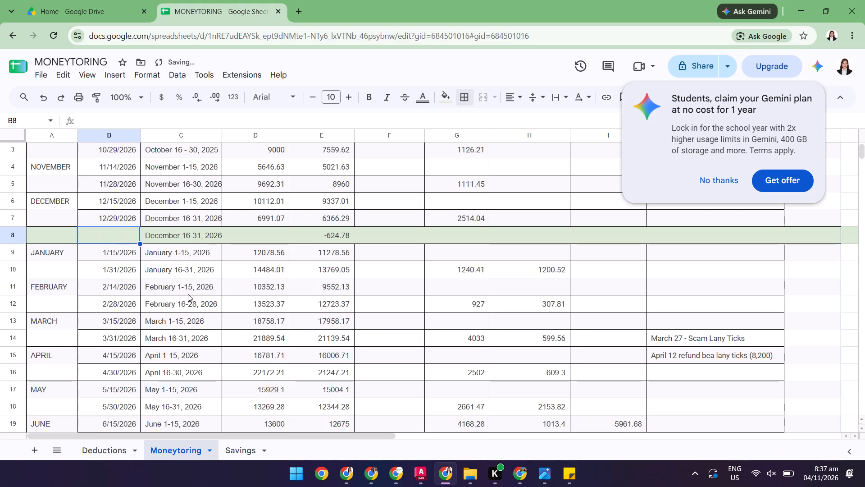
click(202, 234)
key(BackSpace)
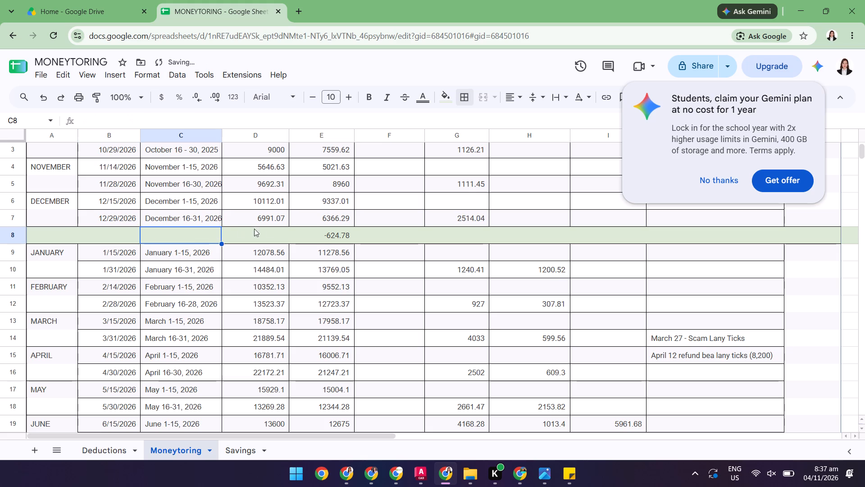
click(327, 234)
key(BackSpace)
click(541, 290)
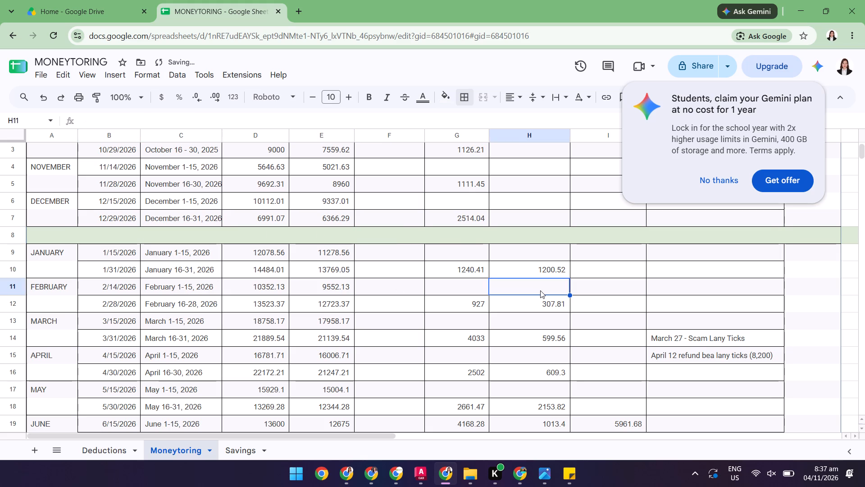
click(637, 285)
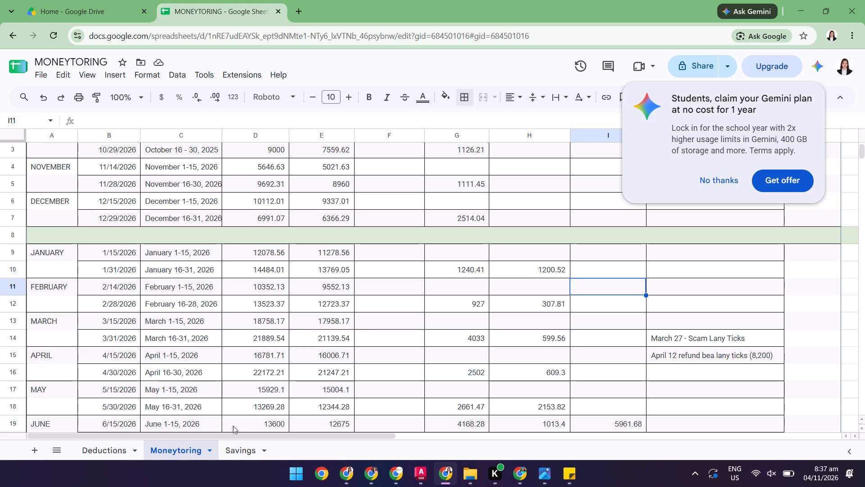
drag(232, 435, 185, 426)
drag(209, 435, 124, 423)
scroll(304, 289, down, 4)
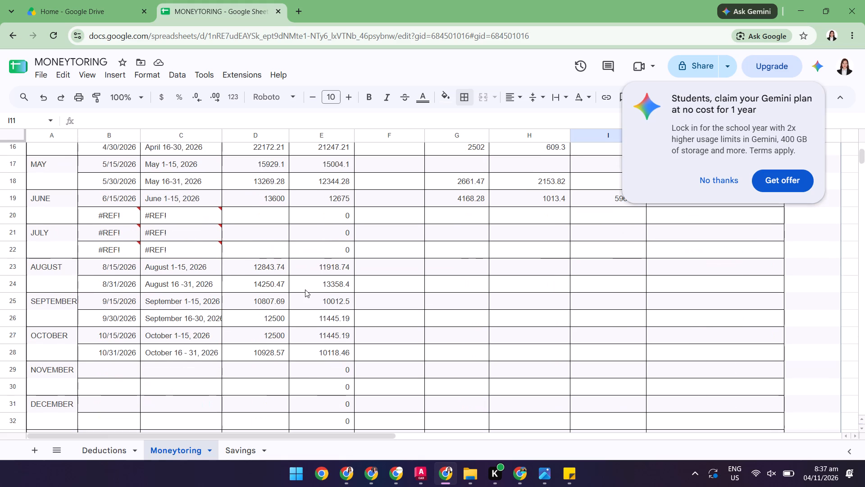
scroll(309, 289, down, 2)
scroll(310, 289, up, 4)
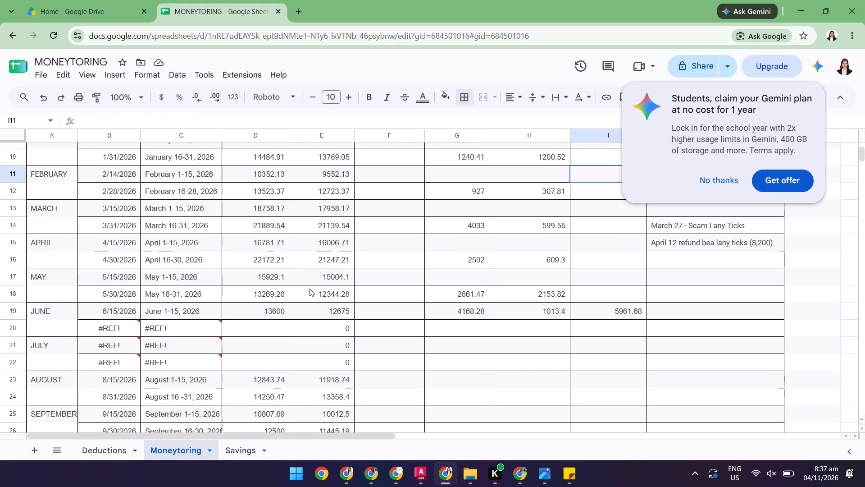
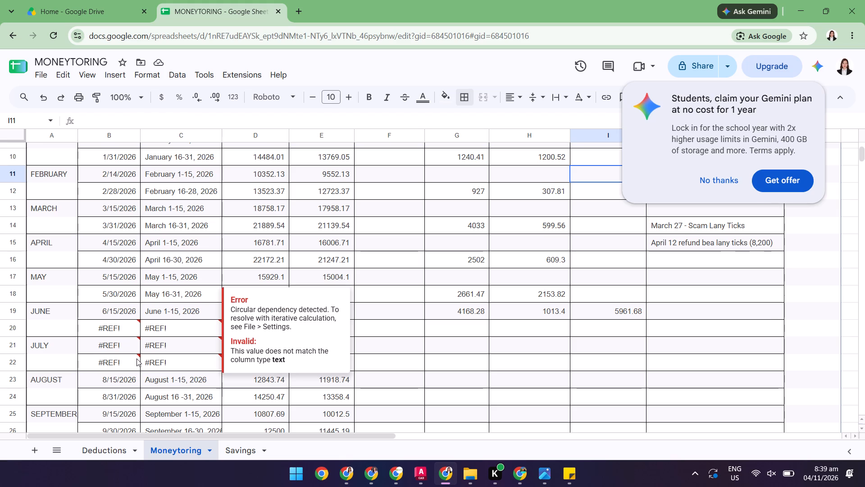
Copy the August dates and covered periods from B23:C24 into the two July rows, starting at B21.
click(89, 379)
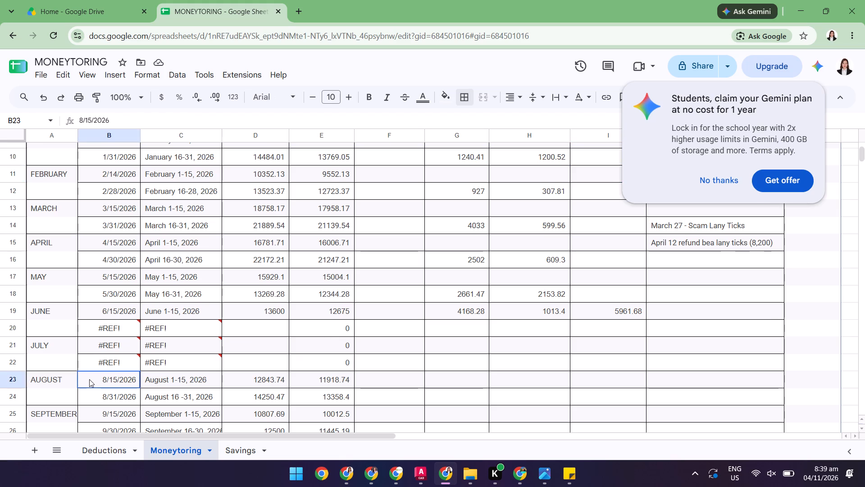
drag(90, 377, 91, 378)
drag(91, 378, 99, 397)
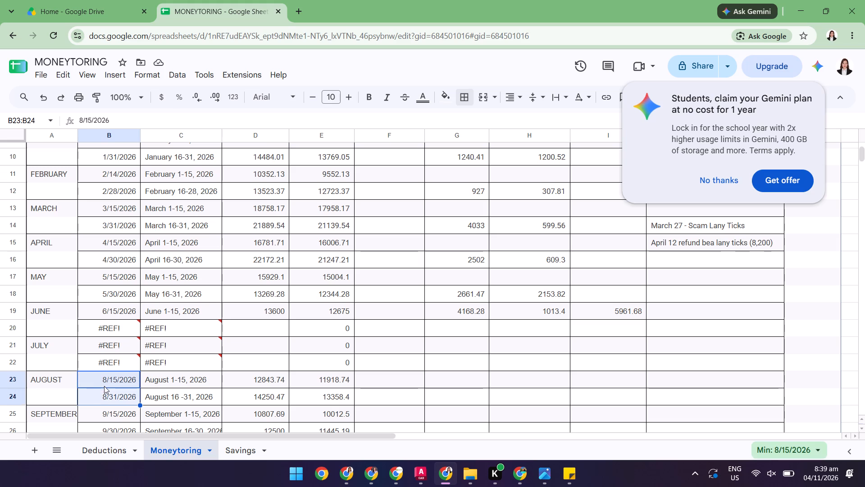
click(95, 382)
drag(93, 374, 187, 396)
key(ctrl+c)
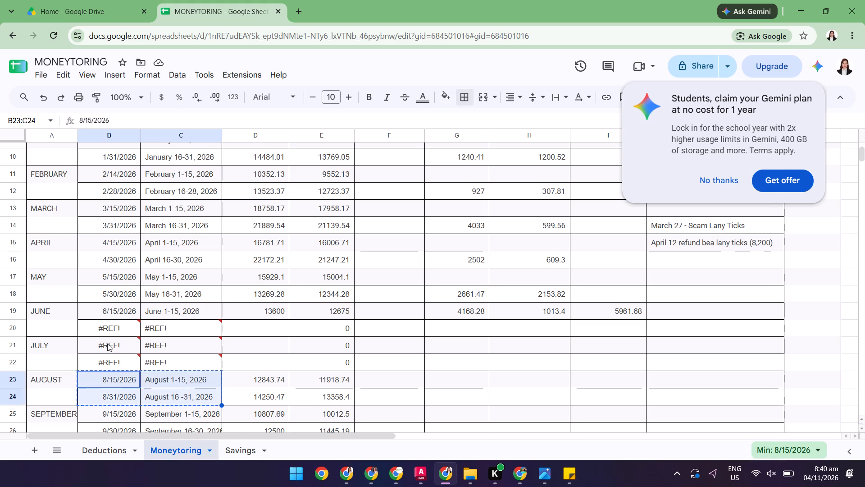
click(107, 344)
key(ctrl+v)
Change the two July dates in B21 and B22 to 7/15/2026 and 7/31/2026.
double_click(107, 344)
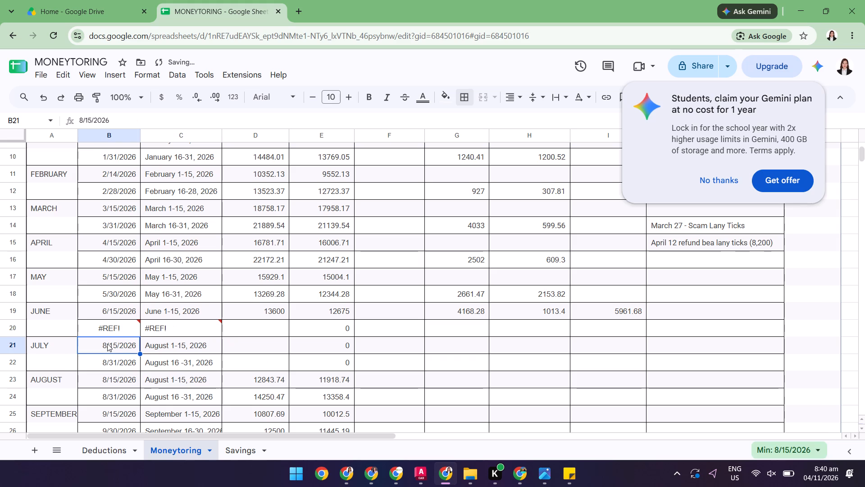
click(81, 120)
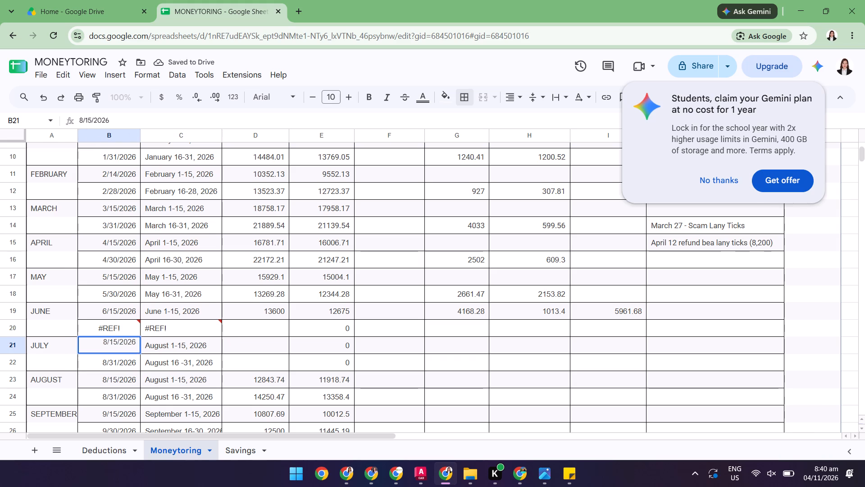
key(Right)
key(BackSpace)
key(7)
click(151, 290)
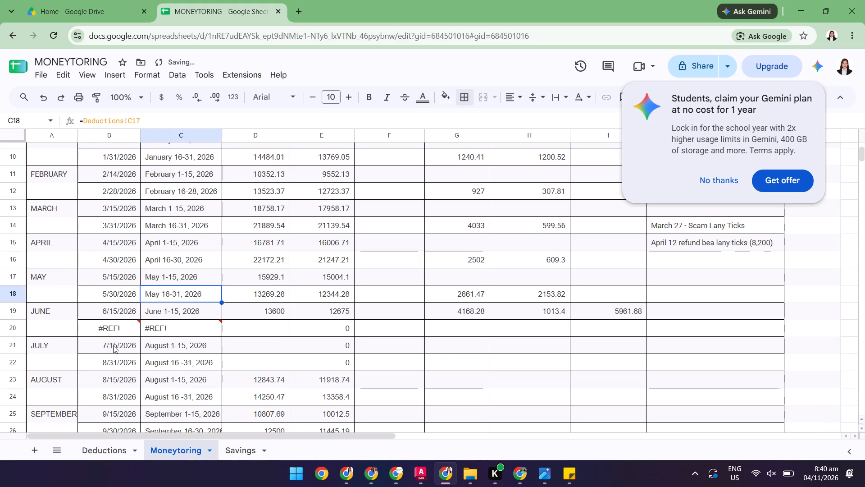
click(113, 358)
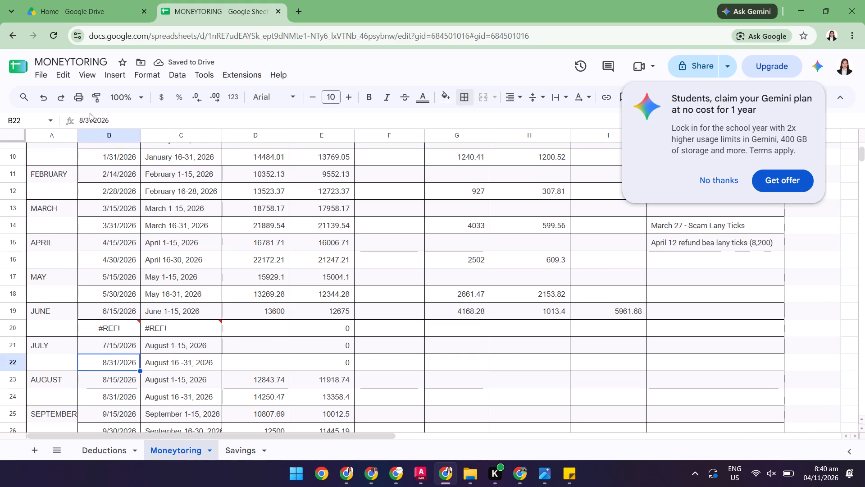
click(84, 121)
key(BackSpace)
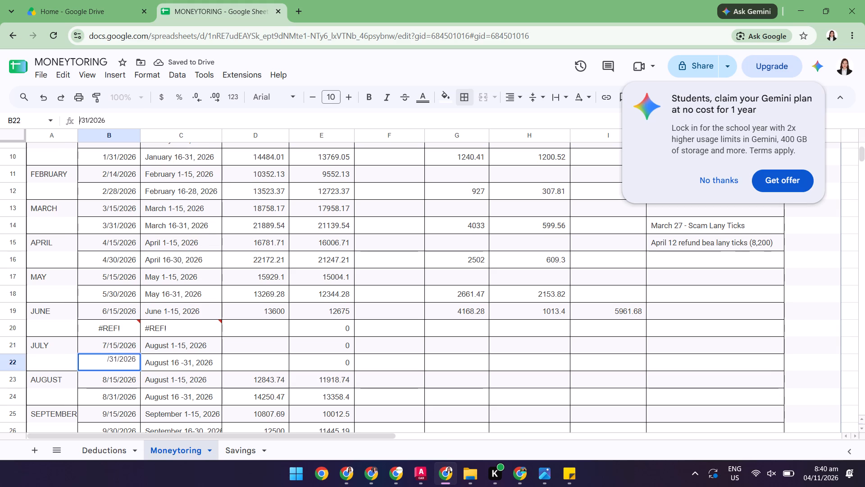
key(7)
key(Return)
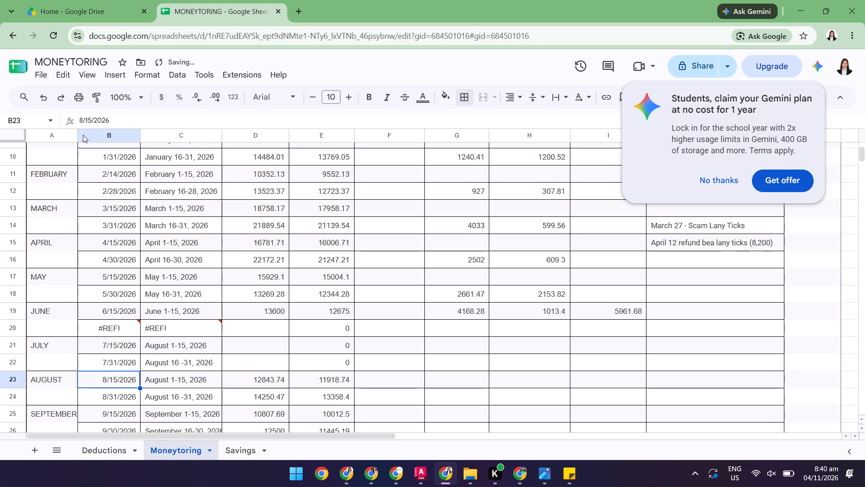
Change the month in the first July period, cell C21, so it reads "July 1-15, 2026".
click(173, 338)
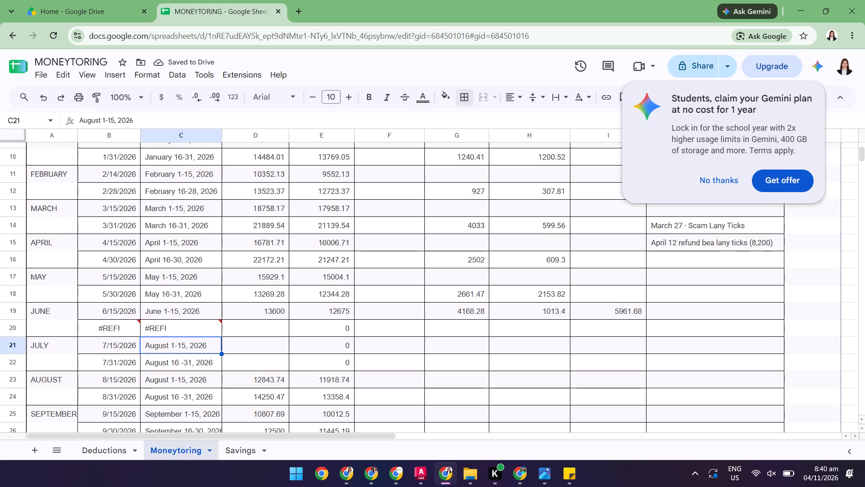
click(102, 121)
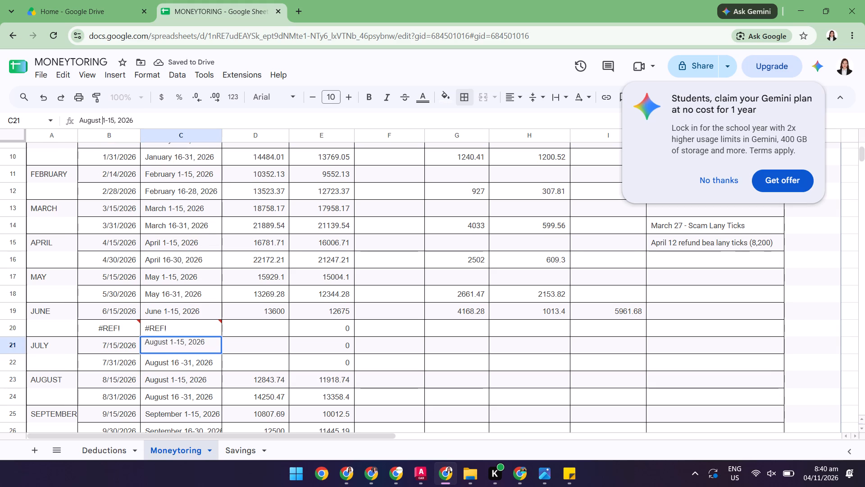
key(Left)
key(BackSpace)
key(BackSpace)
key(BackSpace)
key(BackSpace)
key(BackSpace)
key(BackSpace)
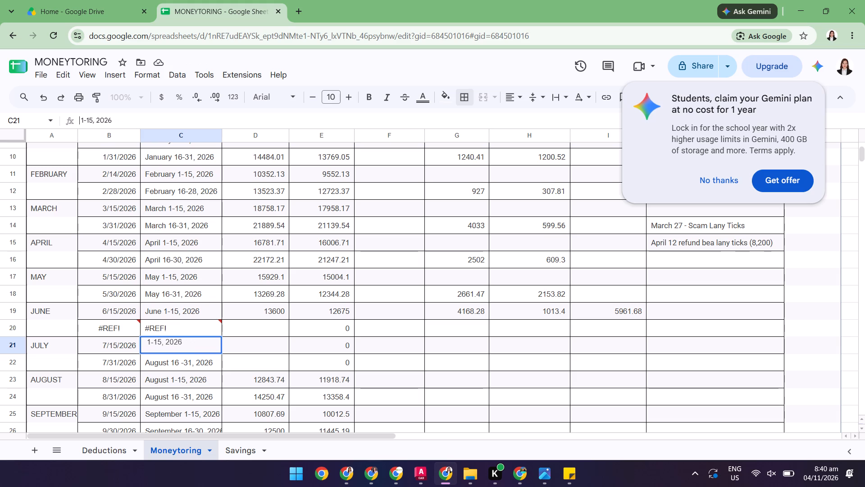
text(July)
click(226, 338)
Change the month in the second July period, cell C22, so it reads "July 16 -31, 2026".
click(202, 359)
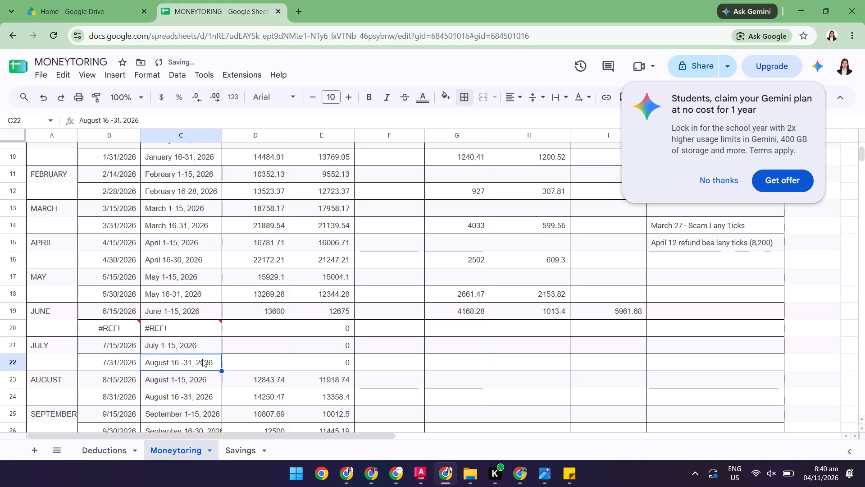
click(100, 120)
key(BackSpace)
key(BackSpace)
key(BackSpace)
key(BackSpace)
key(BackSpace)
key(BackSpace)
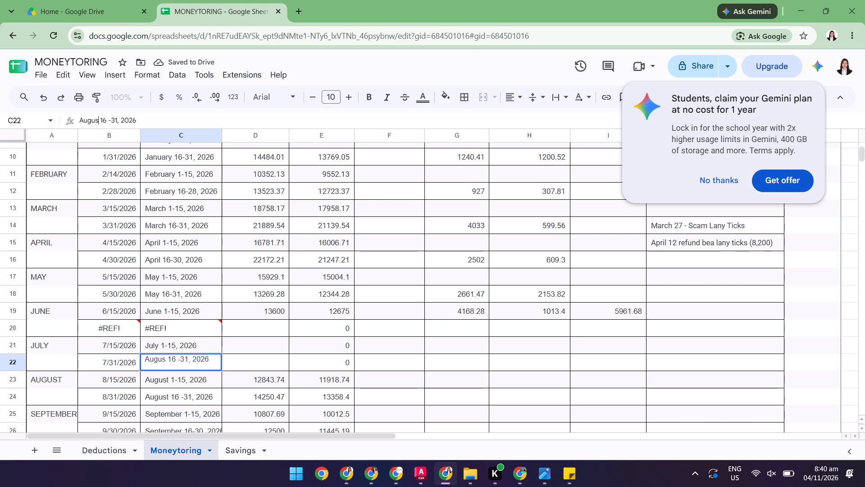
key(BackSpace)
text(July)
click(269, 350)
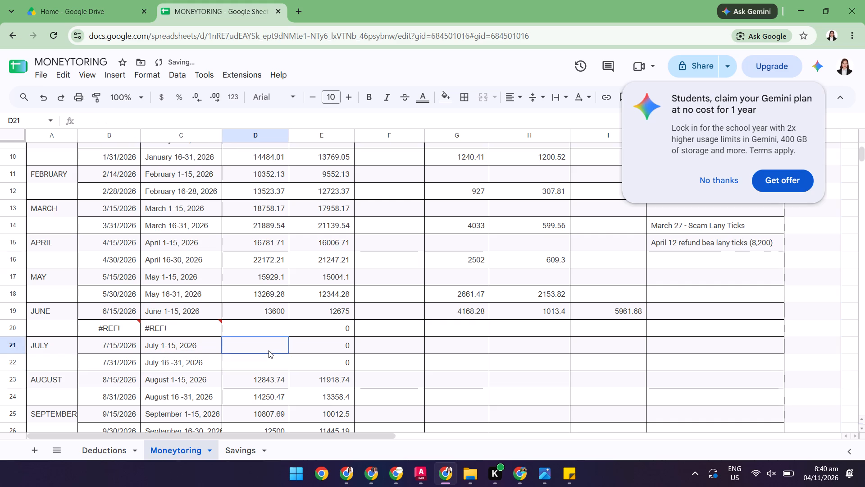
Enter a salary of 12500 in D22 for the July 16-31 period.
click(269, 348)
click(267, 363)
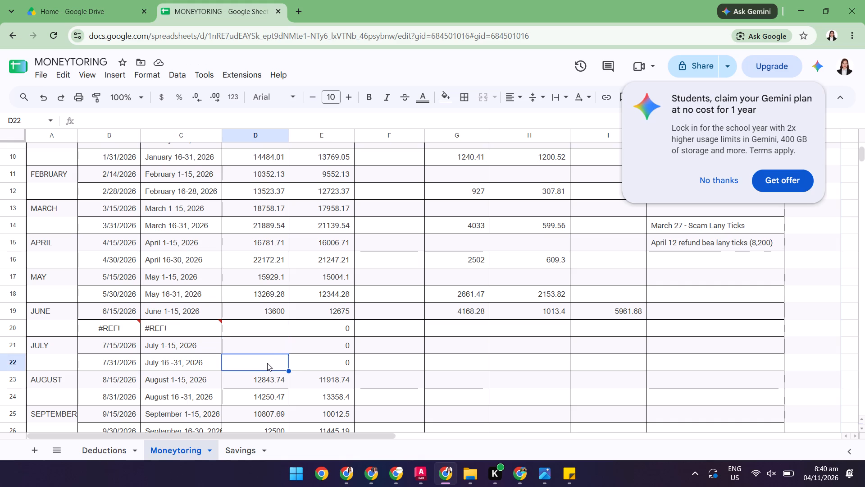
text(12)
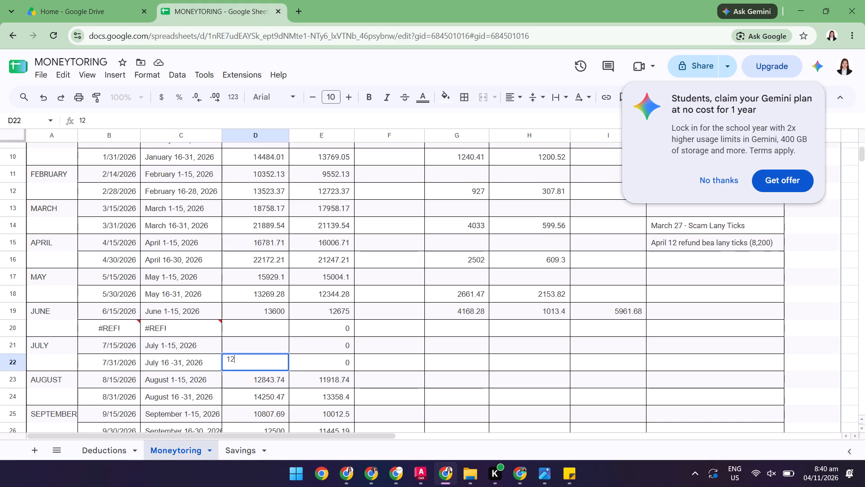
text(500)
key(Return)
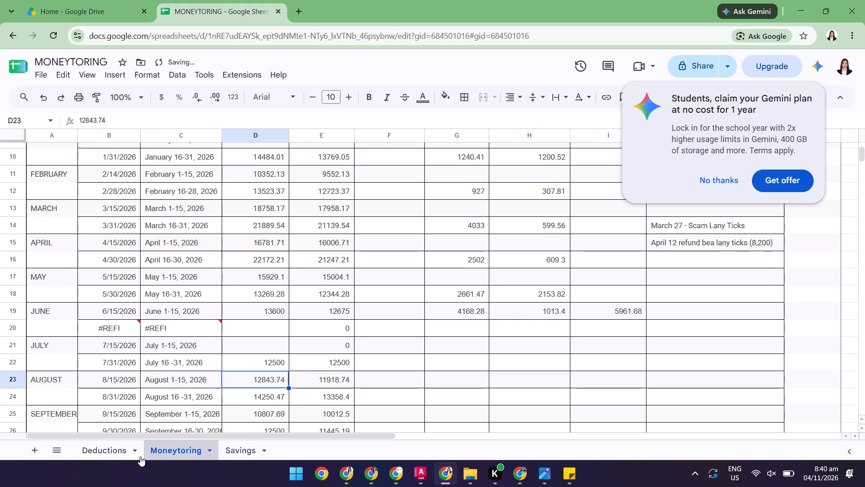
On the Deductions sheet, enter SSS 550, PhilHealth 275 and Pag-ibig 100 for July 16-31, 2026.
click(117, 449)
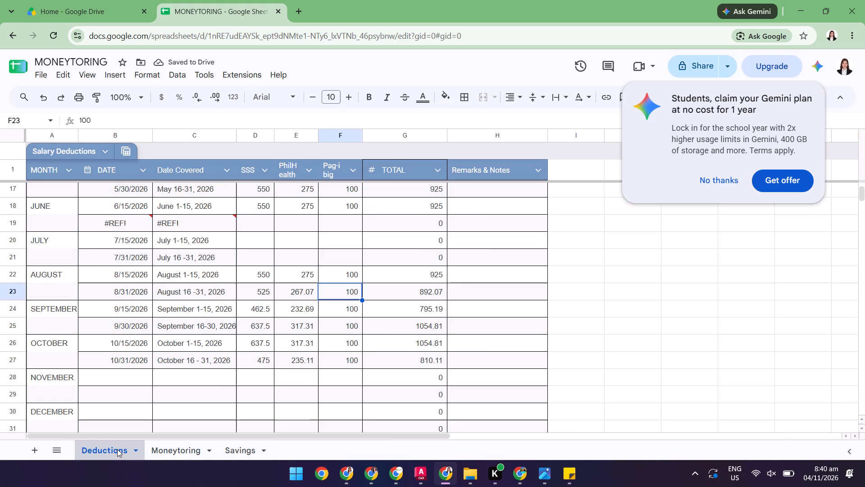
click(266, 258)
text(550)
key(Right)
text(275)
key(Right)
text(100)
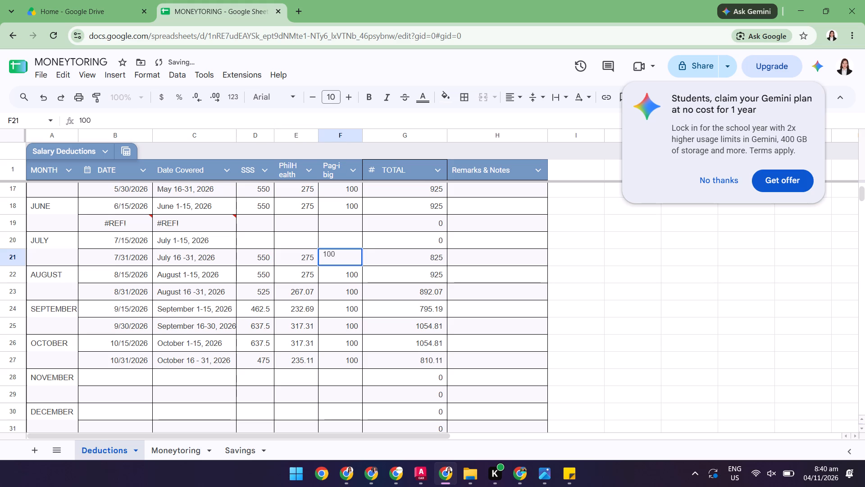
key(Right)
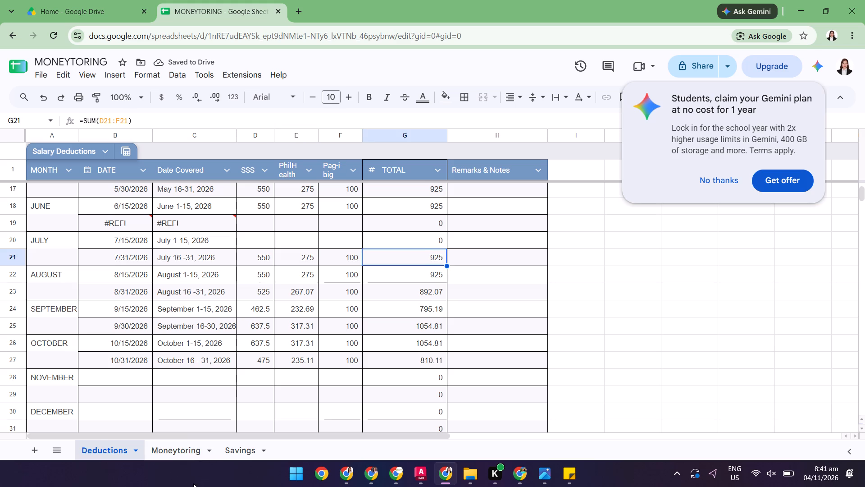
Return to the Moneytoring sheet.
click(165, 444)
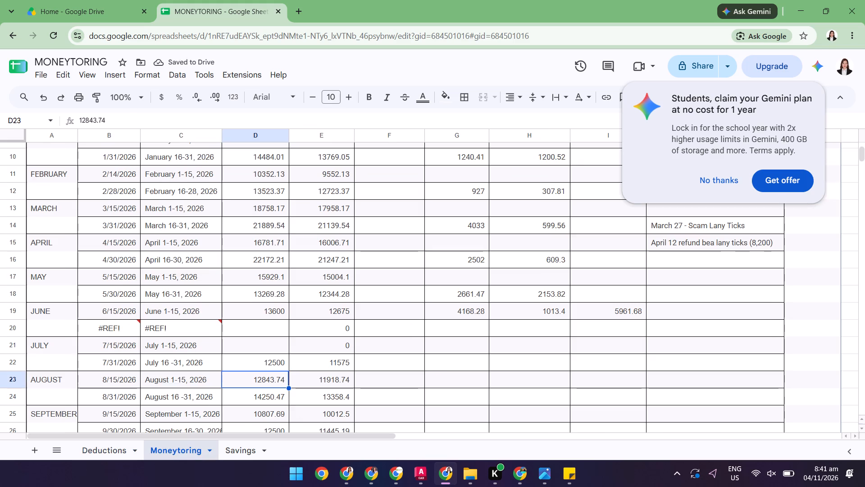
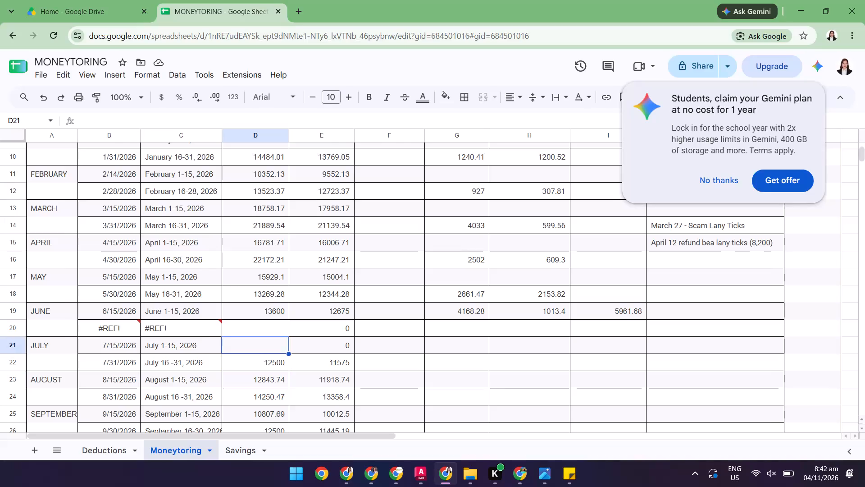
Enter a salary of 13359.37 in D21 for the July 1-15 period.
click(263, 347)
text(13)
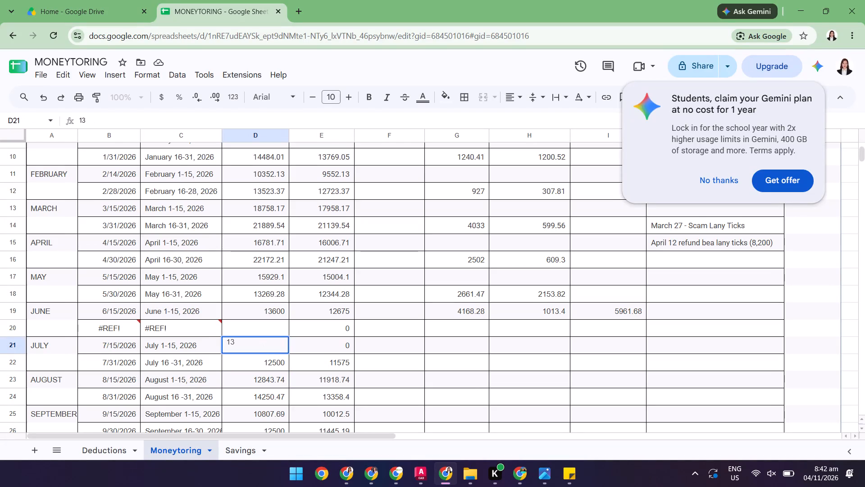
text(359)
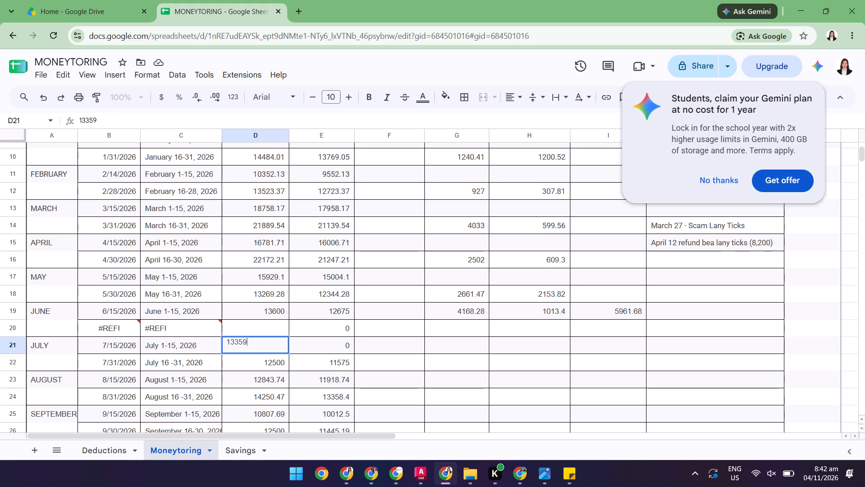
text(.37)
key(Right)
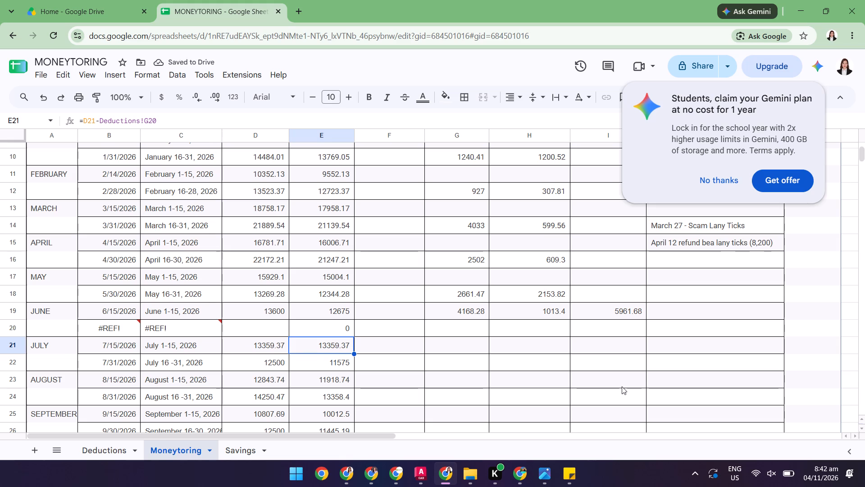
On the Deductions sheet, fill the July 16-31 SSS 550, PhilHealth 275 and Pag-ibig 100 upward into rows 20 and 19.
click(110, 445)
drag(252, 257, 311, 258)
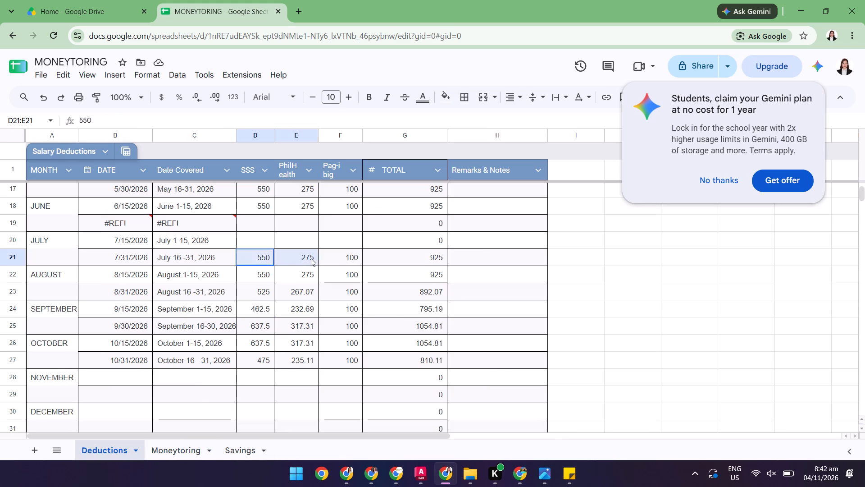
drag(311, 258, 357, 259)
drag(362, 266, 363, 264)
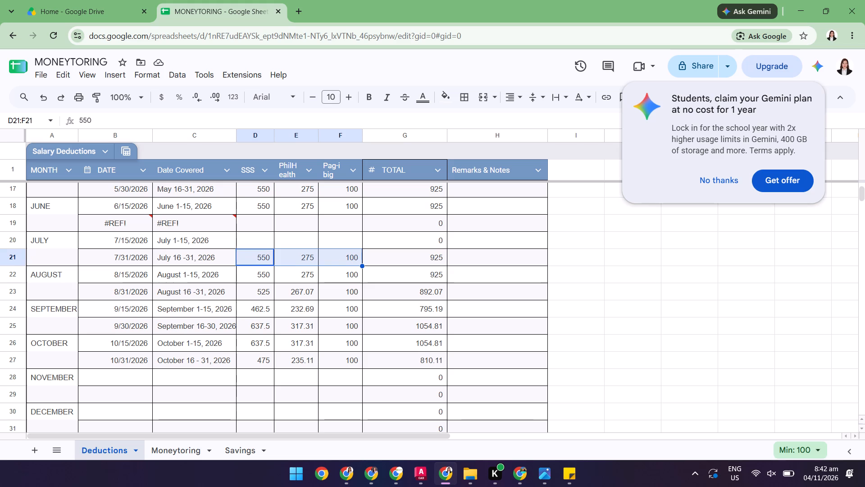
drag(363, 264, 367, 222)
click(401, 322)
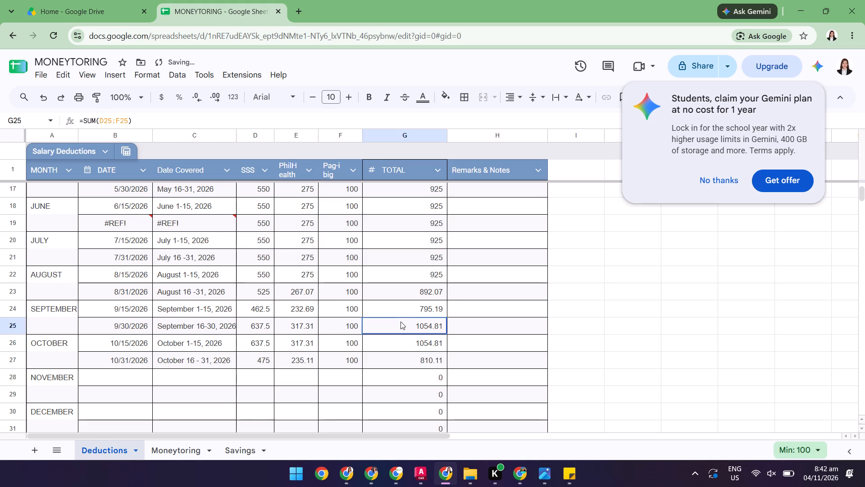
Return to the Moneytoring sheet.
click(178, 449)
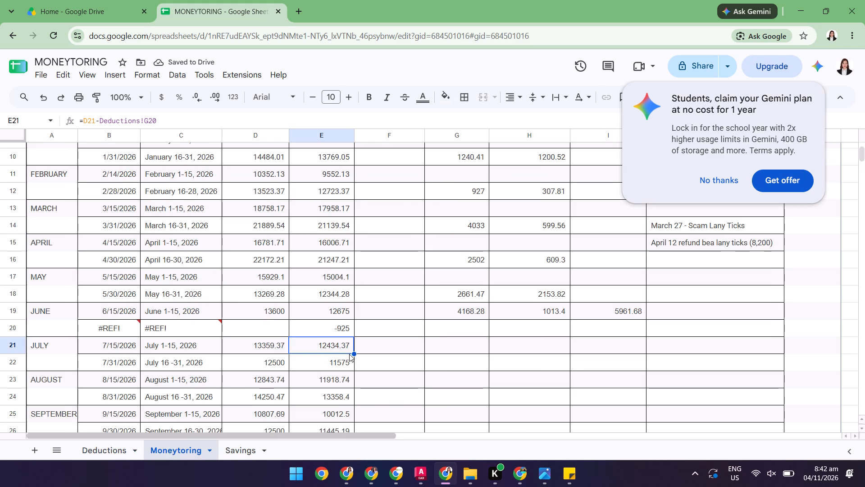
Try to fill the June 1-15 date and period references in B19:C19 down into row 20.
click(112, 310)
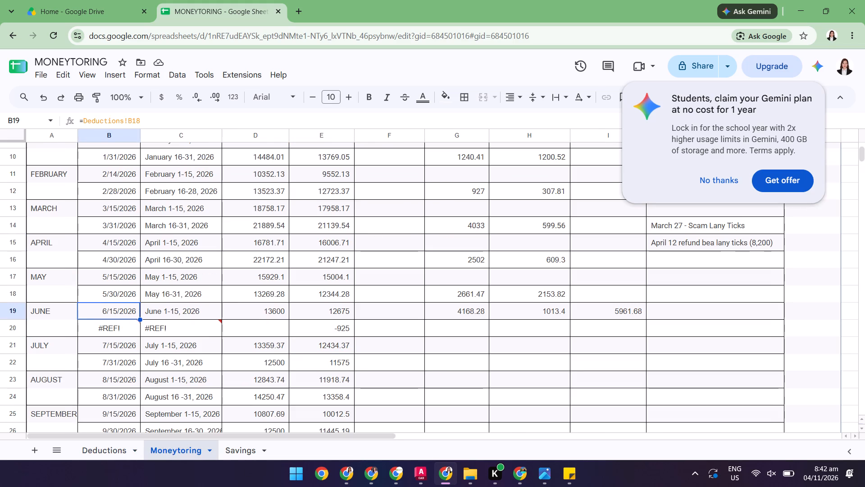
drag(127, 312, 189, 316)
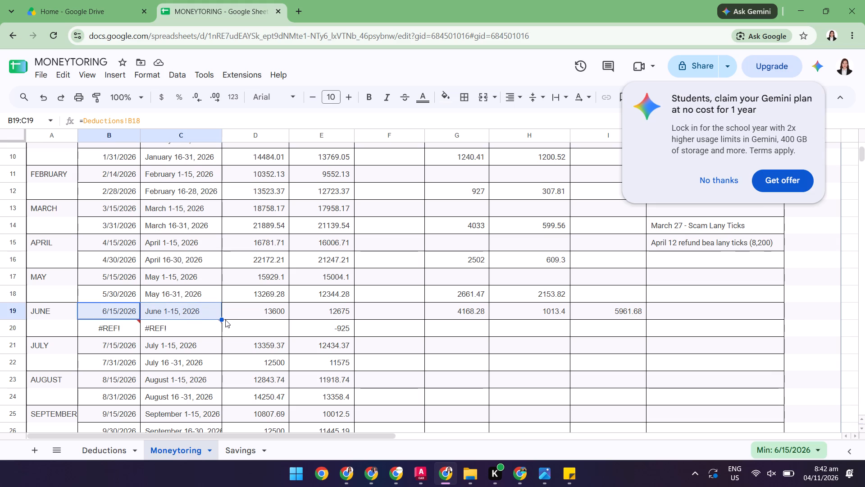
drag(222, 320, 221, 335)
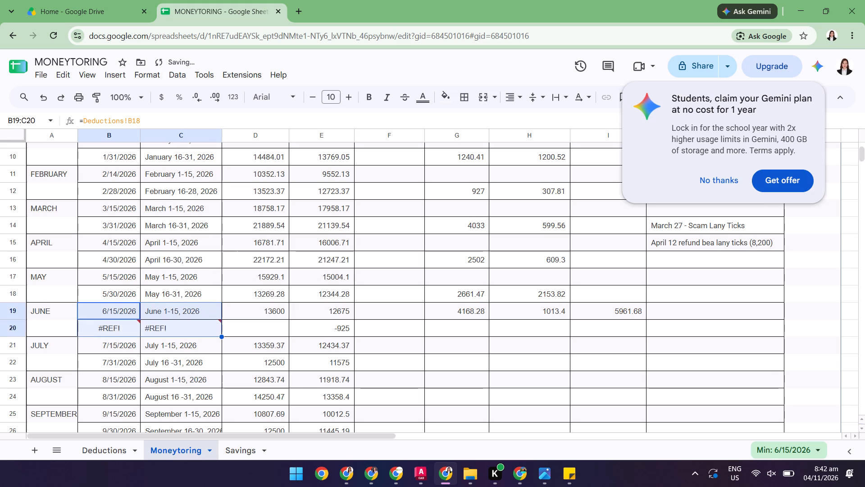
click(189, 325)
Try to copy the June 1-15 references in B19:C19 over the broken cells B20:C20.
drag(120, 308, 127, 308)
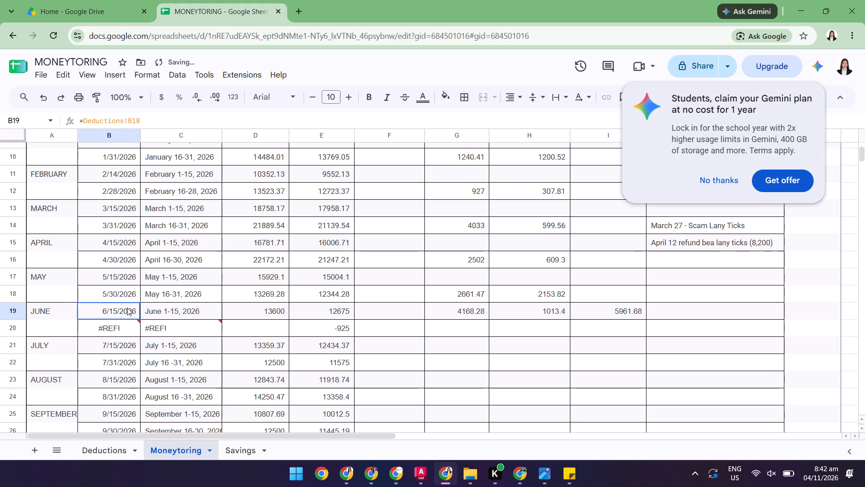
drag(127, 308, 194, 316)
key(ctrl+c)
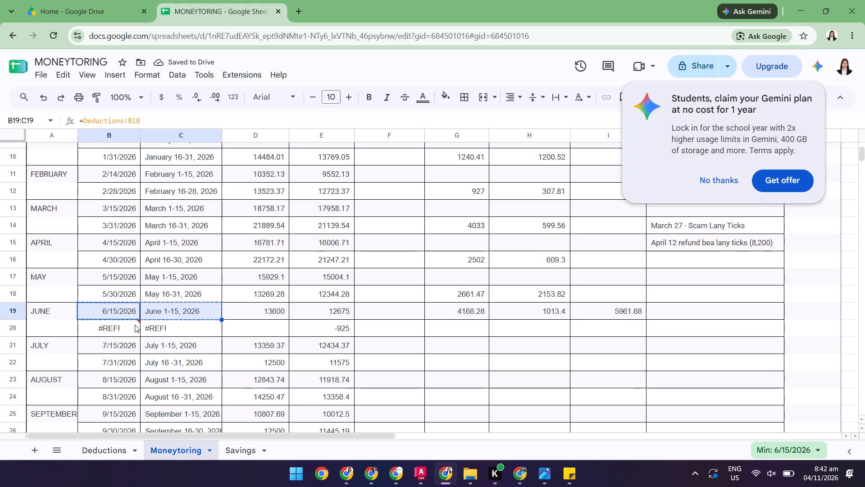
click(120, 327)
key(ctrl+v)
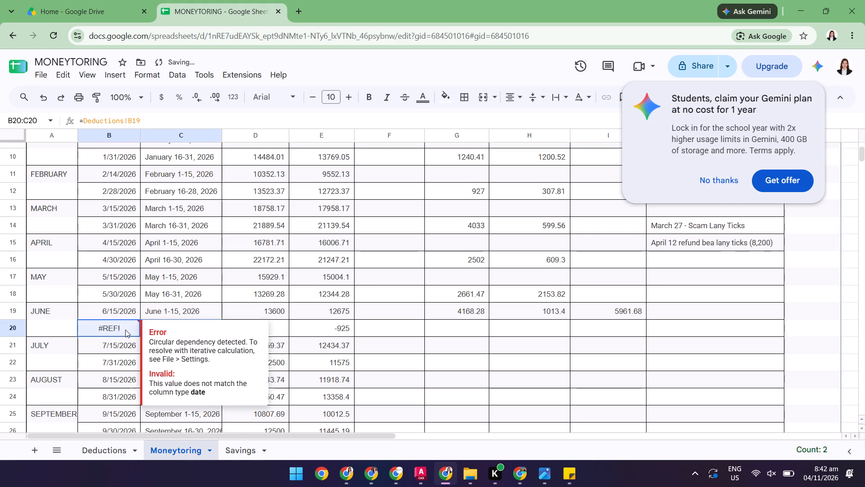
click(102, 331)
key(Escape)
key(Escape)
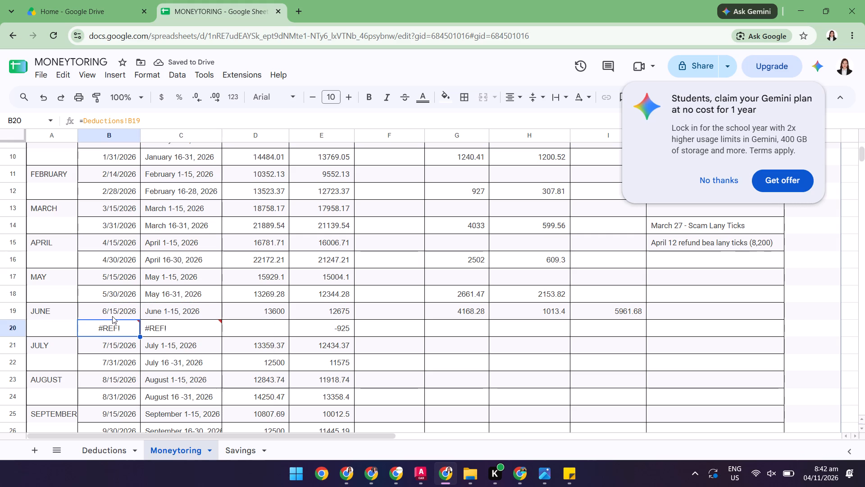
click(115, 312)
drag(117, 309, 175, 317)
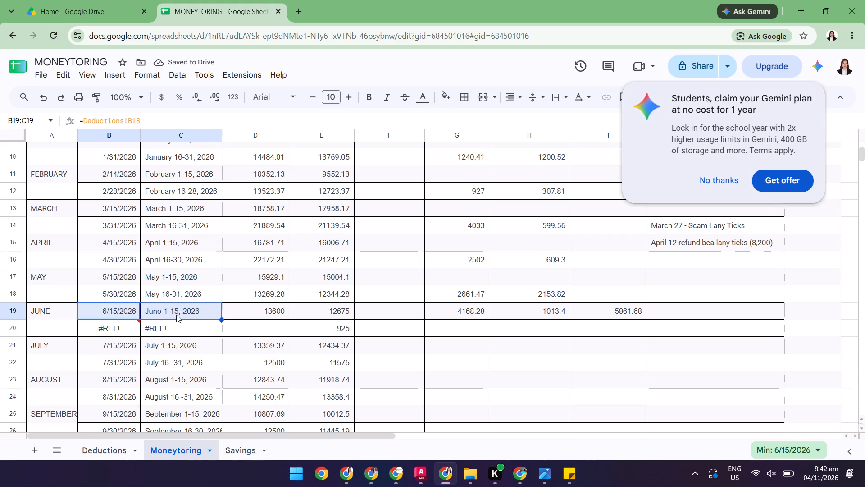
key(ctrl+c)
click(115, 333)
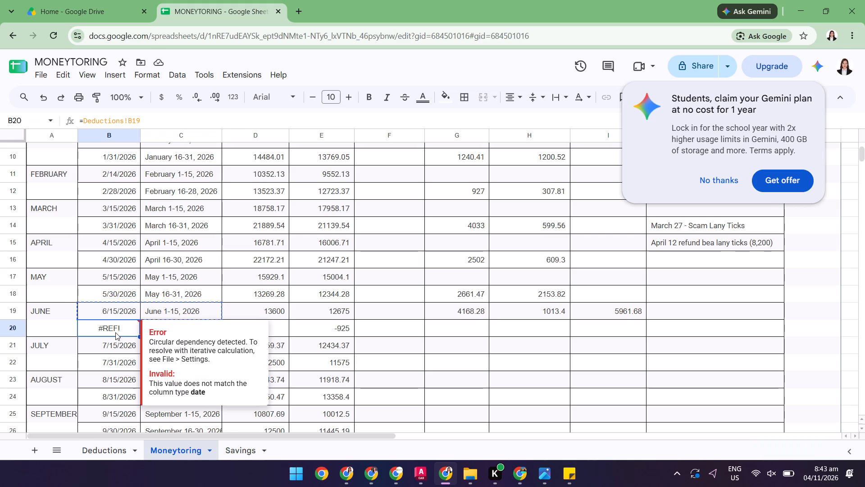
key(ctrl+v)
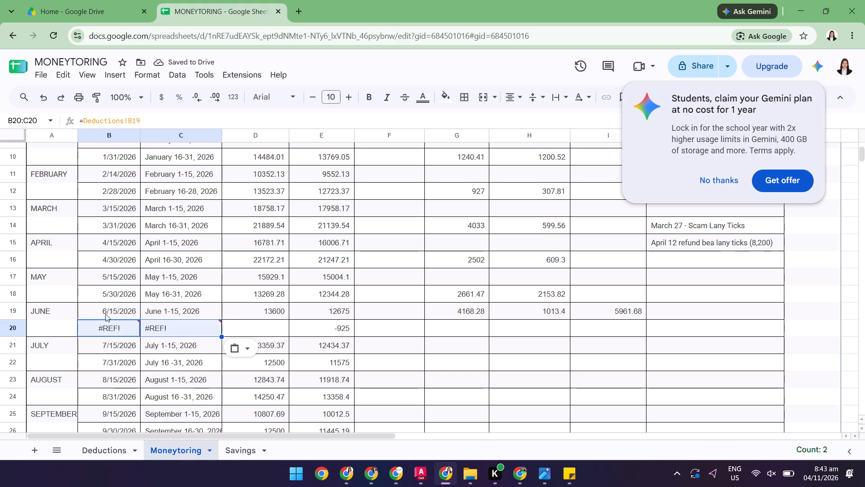
Examine the contents of date cells B19 to B21 around the broken second June row.
click(98, 347)
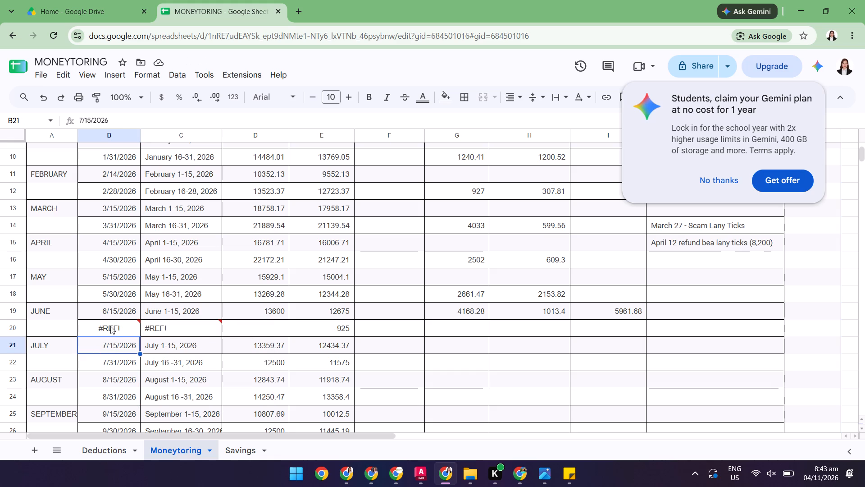
click(110, 324)
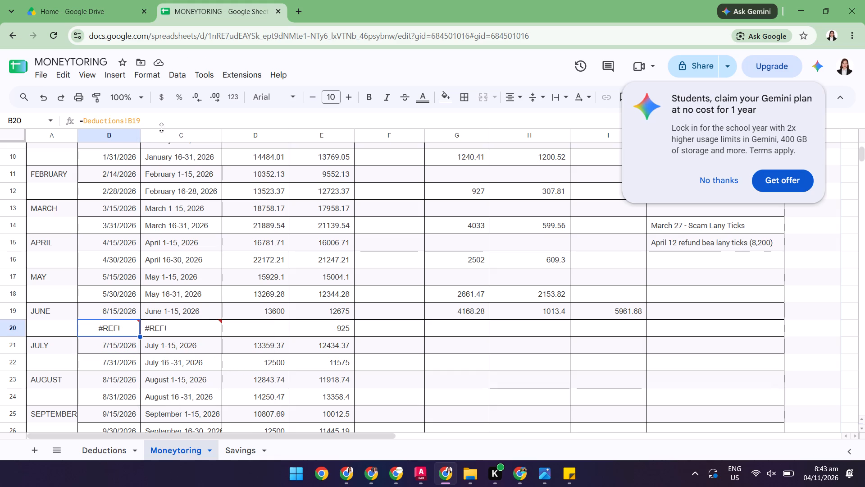
click(170, 451)
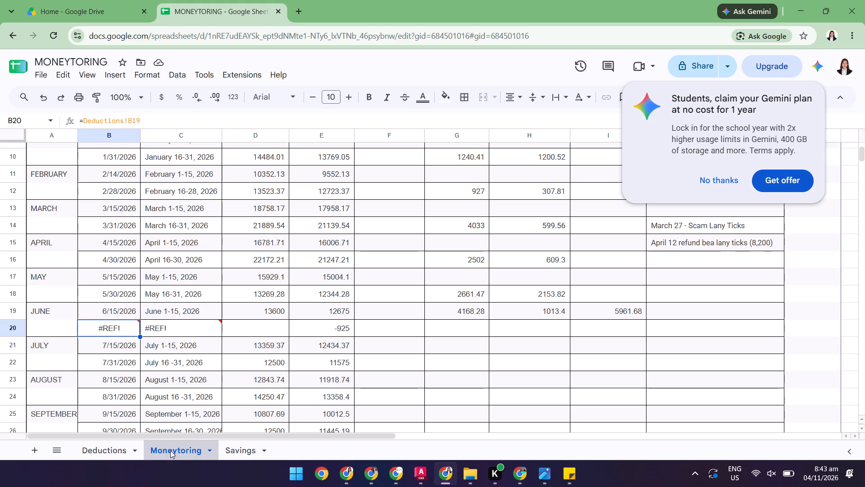
click(128, 348)
click(121, 355)
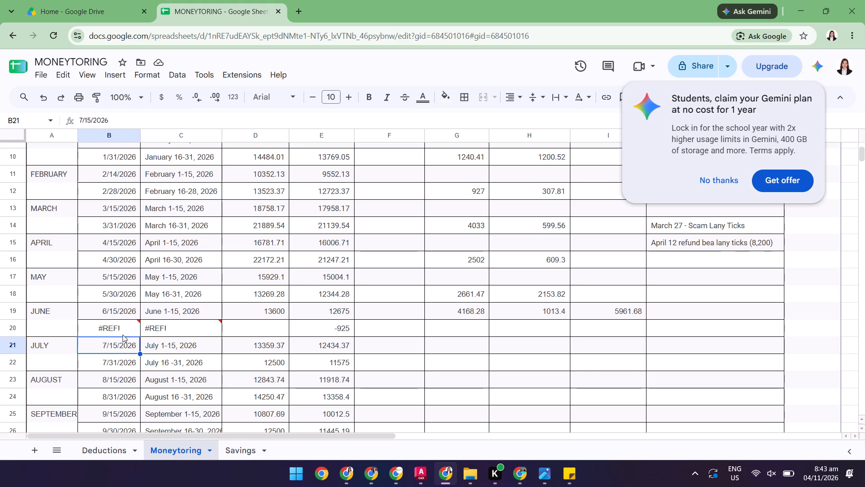
click(122, 328)
click(124, 314)
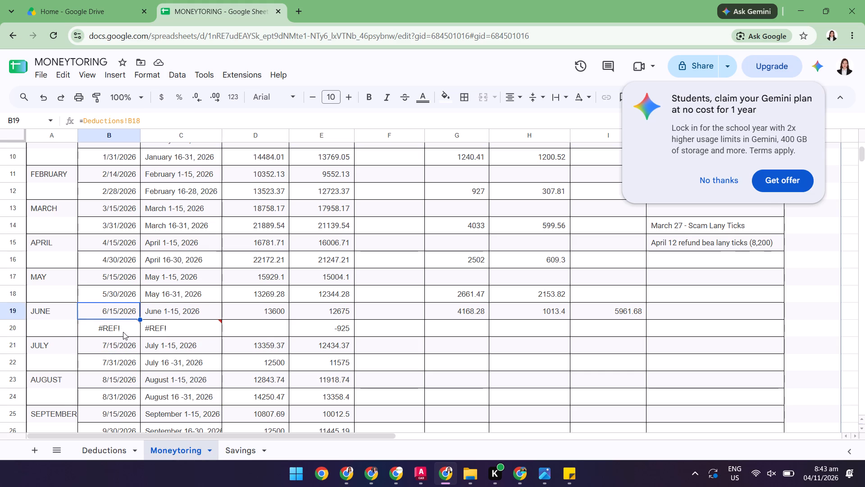
click(123, 332)
click(120, 347)
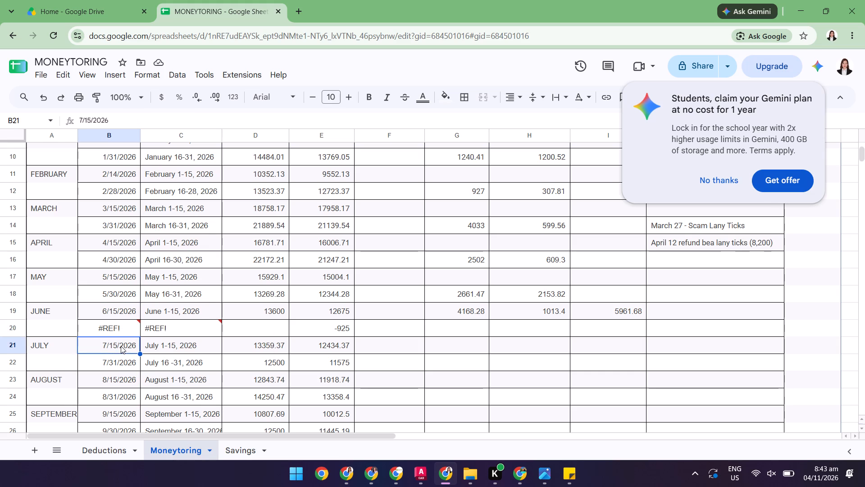
Replace the broken reference in B20 with the date 7/31/2026 copied from B22.
click(119, 364)
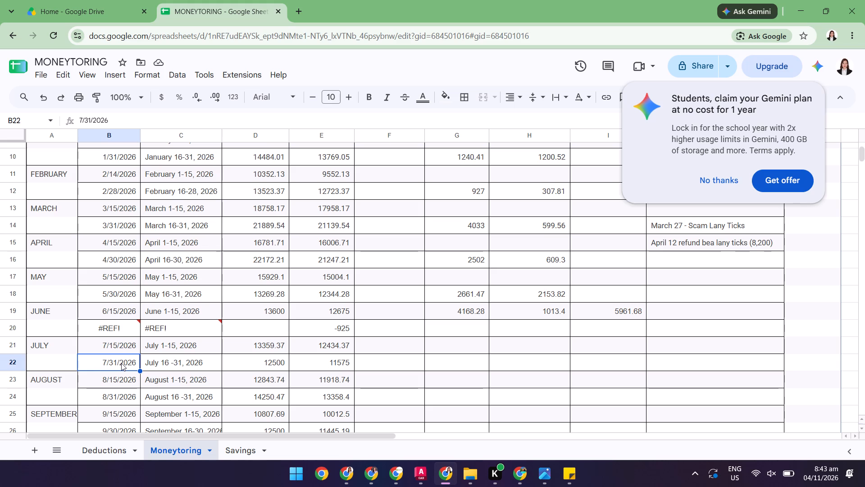
key(ctrl+c)
click(107, 328)
drag(171, 125, 59, 123)
key(BackSpace)
key(ctrl+v)
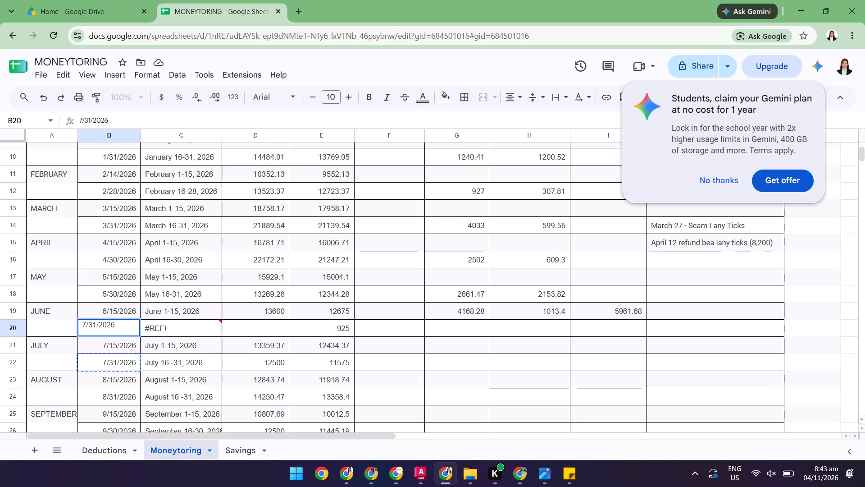
key(Return)
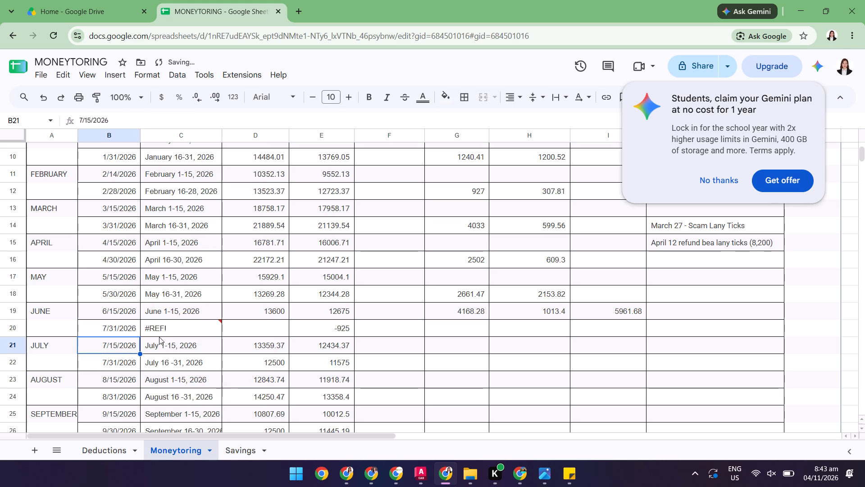
Replace the broken reference in C20 with the text "July 16 -31, 2026" copied from C22.
click(164, 358)
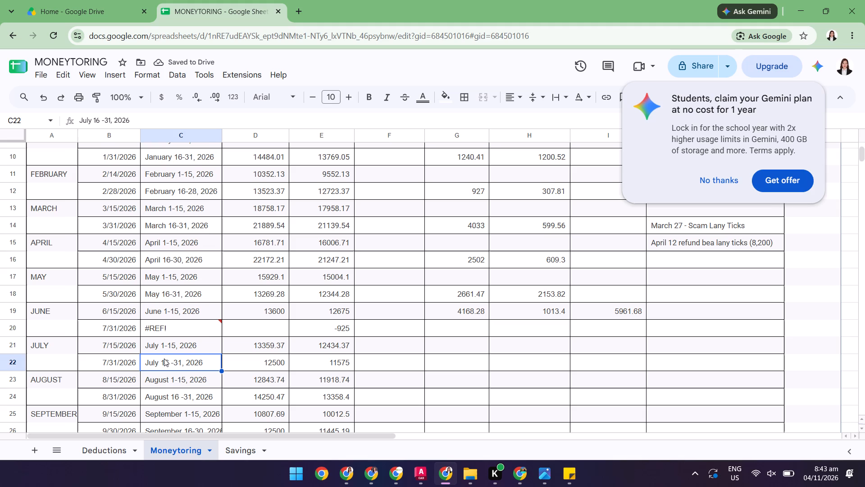
key(ctrl+c)
click(168, 332)
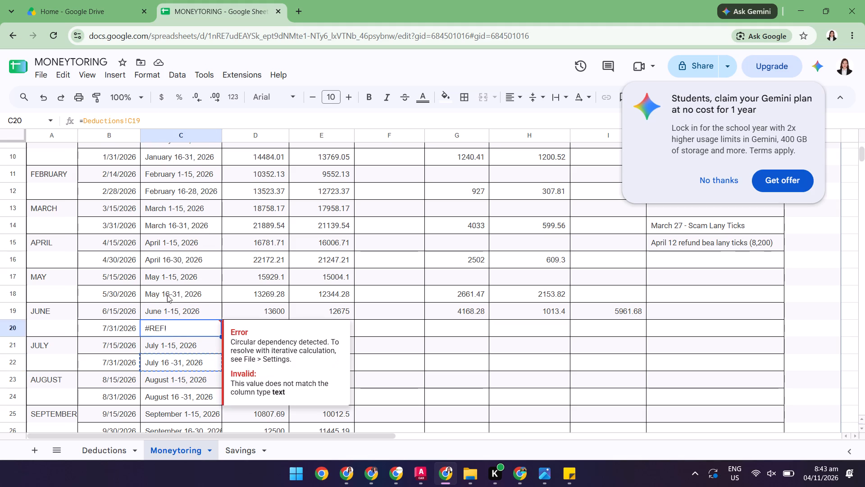
drag(156, 124, 40, 114)
key(BackSpace)
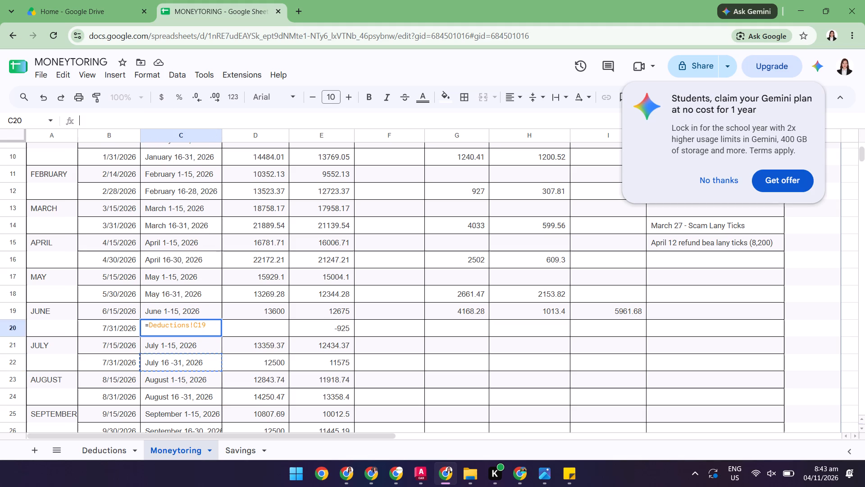
key(ctrl+v)
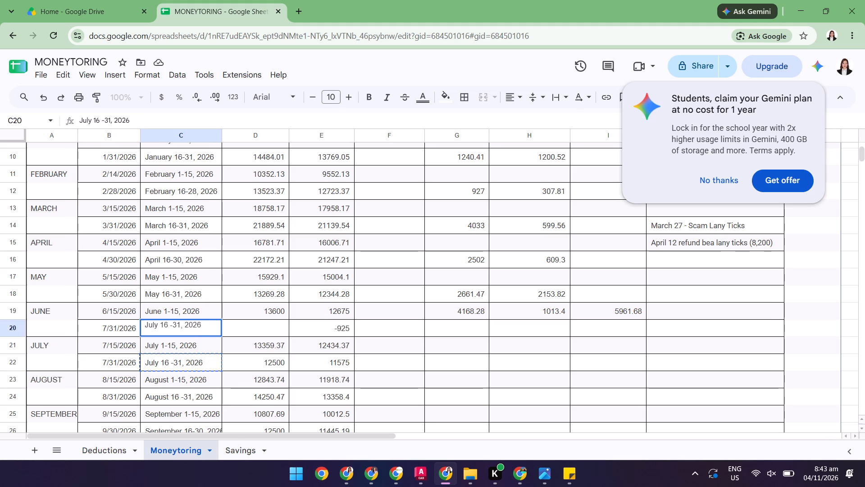
click(282, 405)
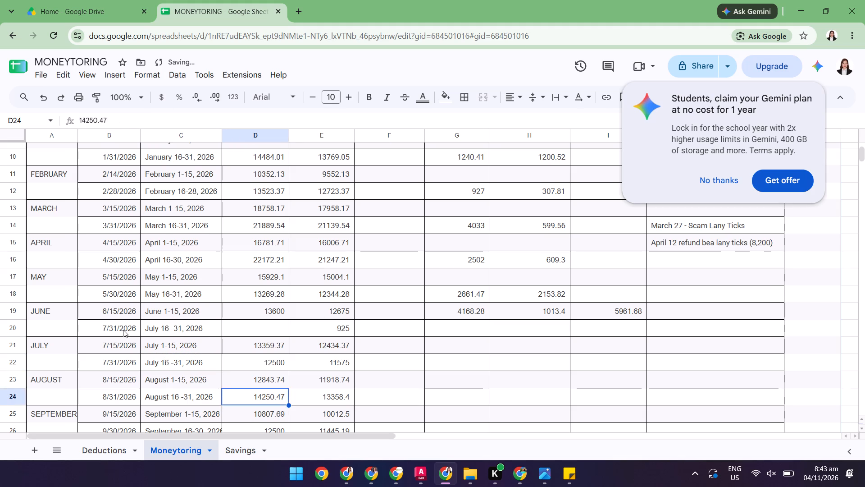
Change the date in B20 of the Moneytoring sheet to 6/30/2026.
click(123, 329)
click(82, 119)
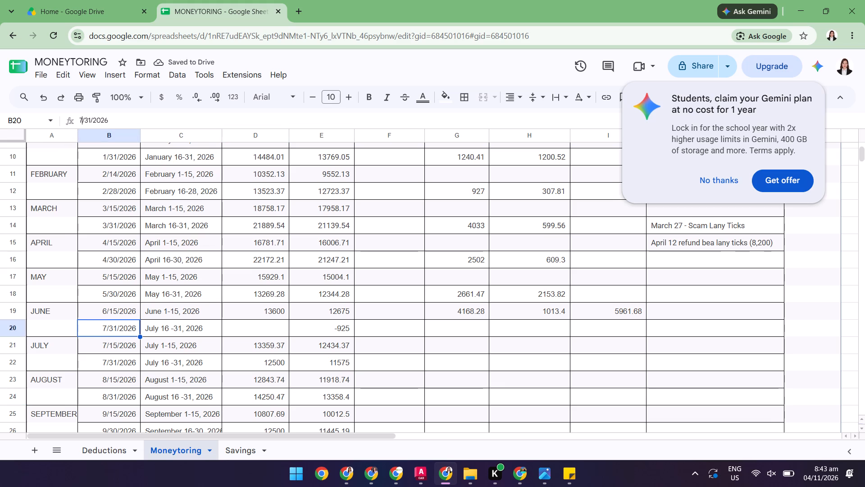
key(BackSpace)
key(6)
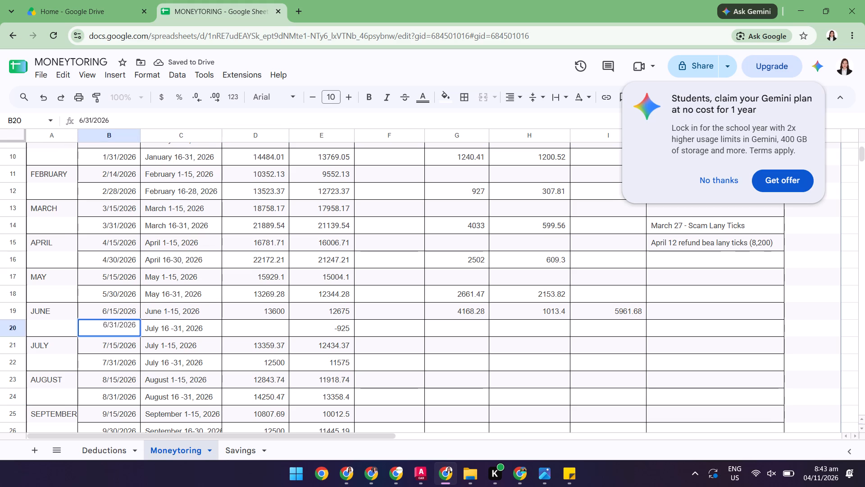
key(Right)
key(Right)
key(Right)
key(BackSpace)
key(0)
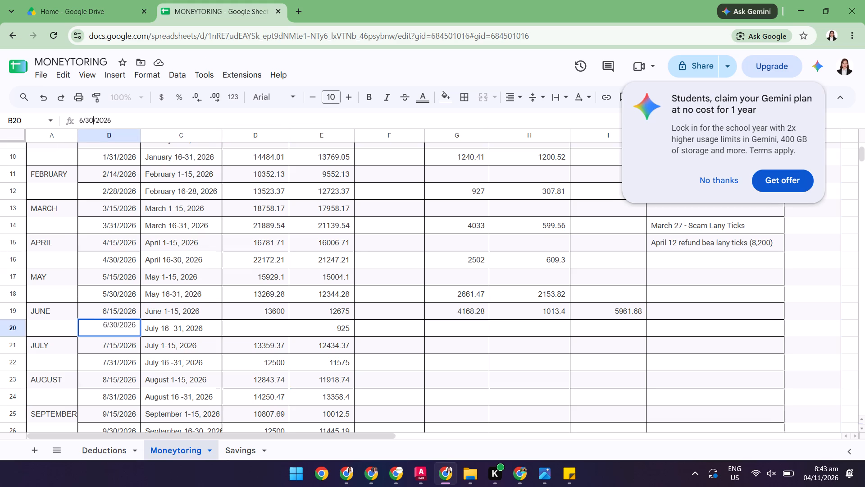
key(Return)
Change the covered period in C20 to "June 16 -30, 2026".
click(185, 324)
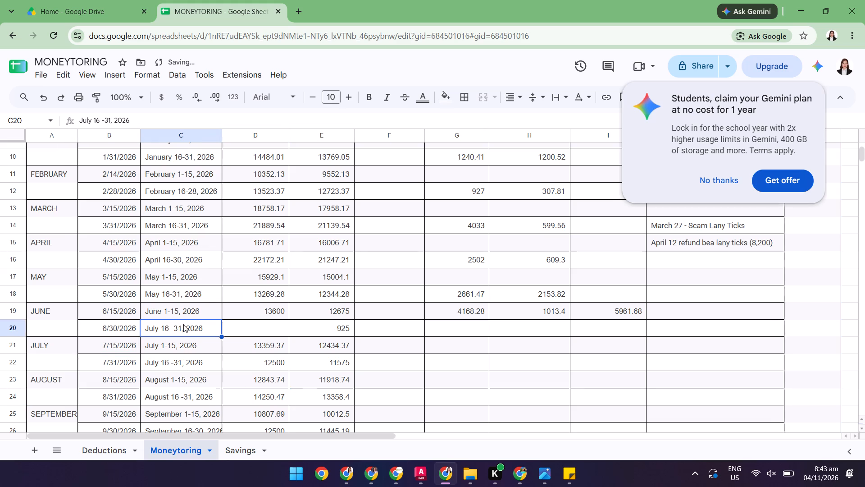
click(110, 119)
key(BackSpace)
key(0)
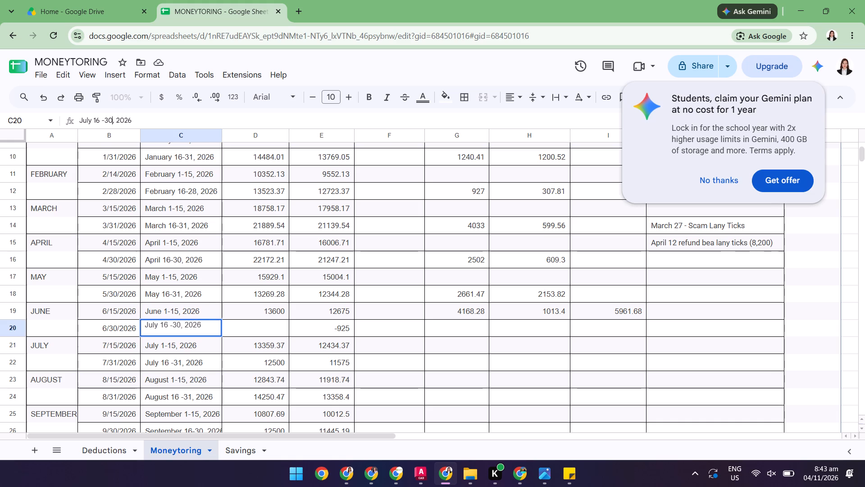
click(91, 120)
key(BackSpace)
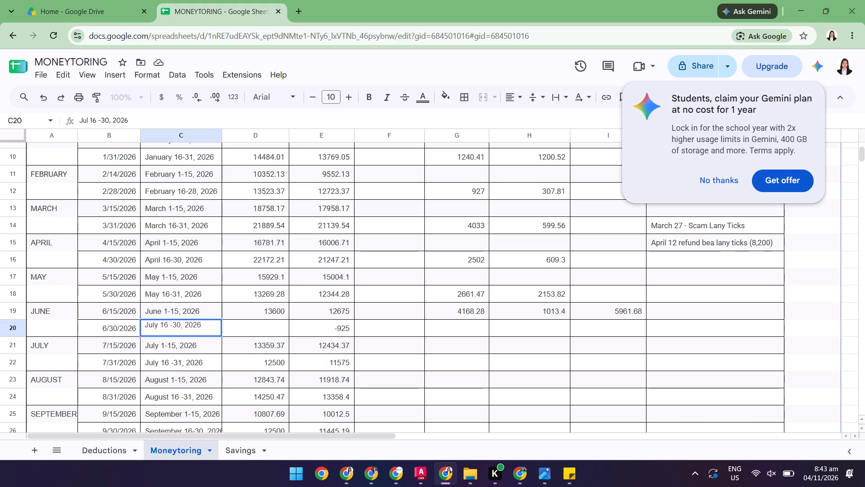
key(BackSpace)
text(ne)
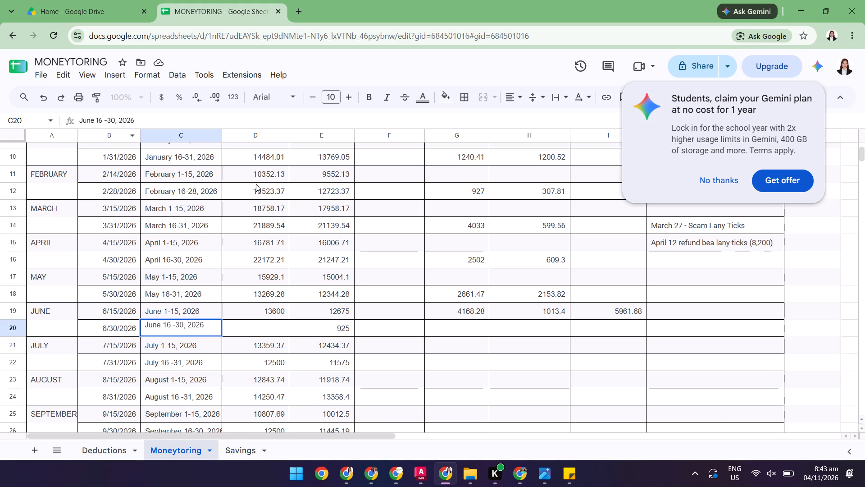
click(286, 348)
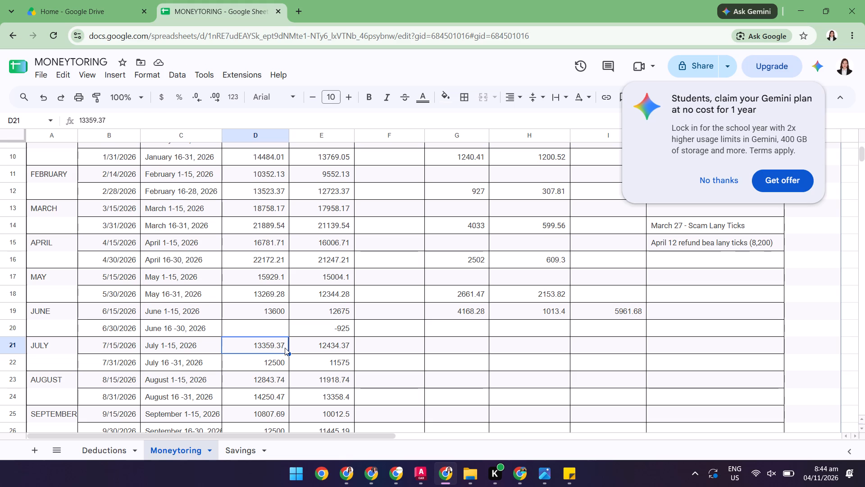
Enter a salary of 12764.42 in D20 for the June 16-30 period.
click(271, 331)
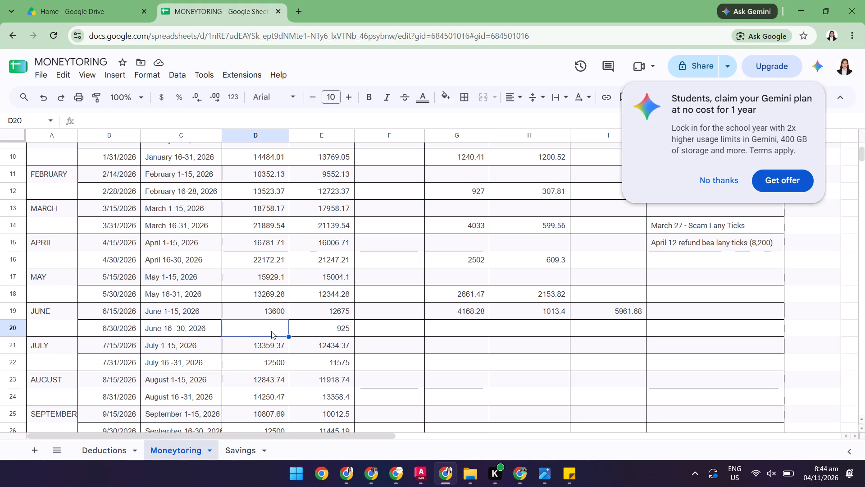
text(12)
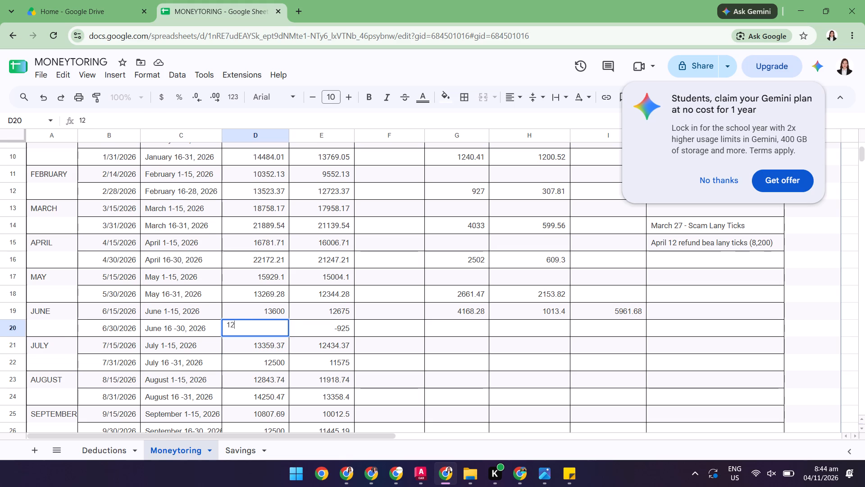
key(7)
text(64)
text(.42)
key(Right)
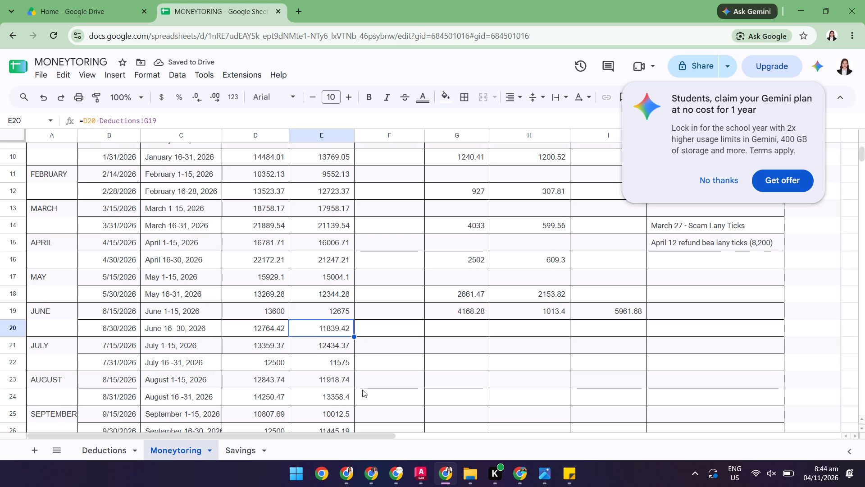
Insert one row above row 33, directly below the December rows of the Moneytoring table.
scroll(388, 296, down, 4)
scroll(385, 299, up, 6)
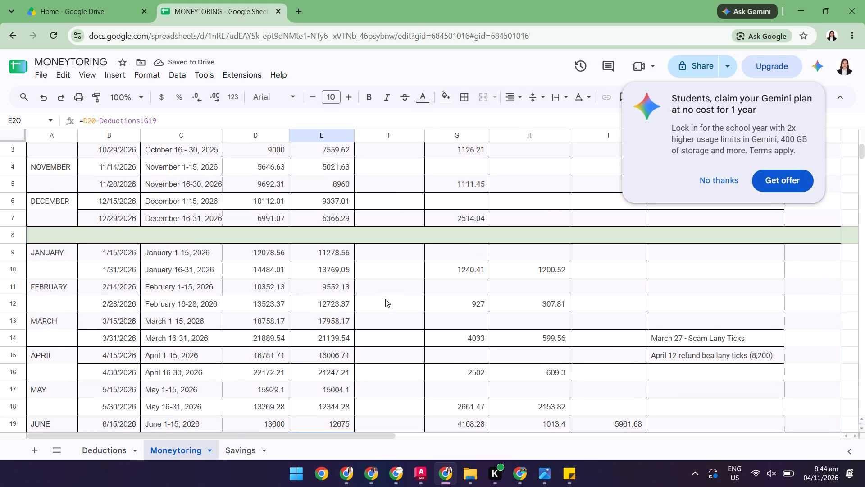
scroll(385, 299, up, 2)
scroll(385, 299, down, 6)
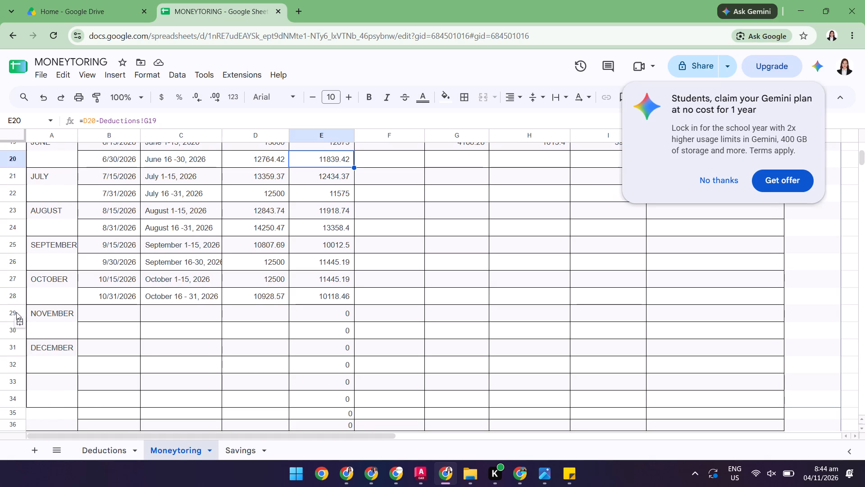
click(11, 381)
right_click(11, 381)
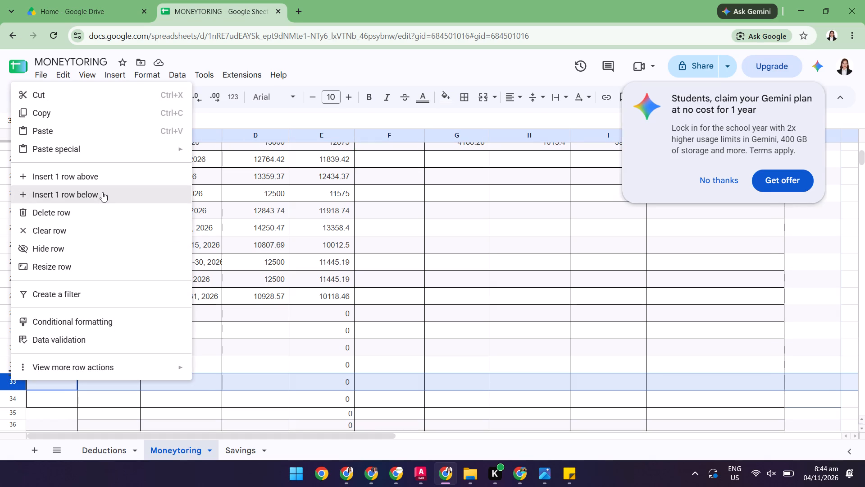
click(106, 176)
click(123, 378)
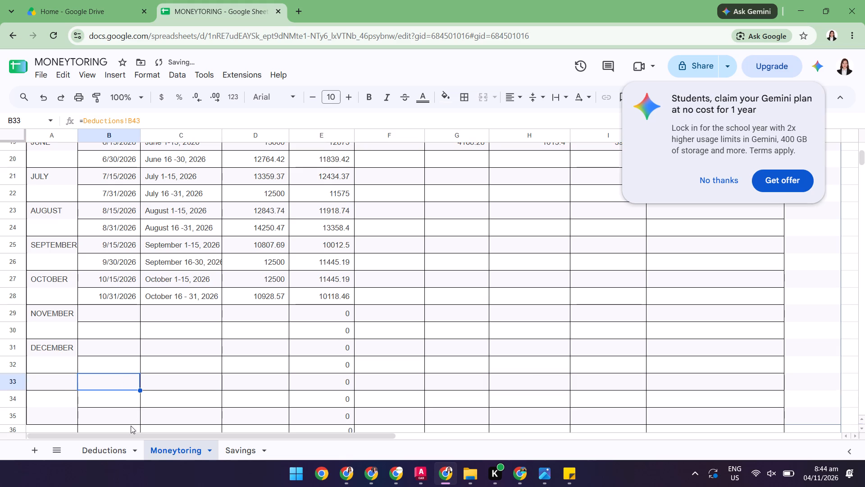
Copy the green divider row 8 onto row 33 to close off the 2026 months.
scroll(143, 390, down, 1)
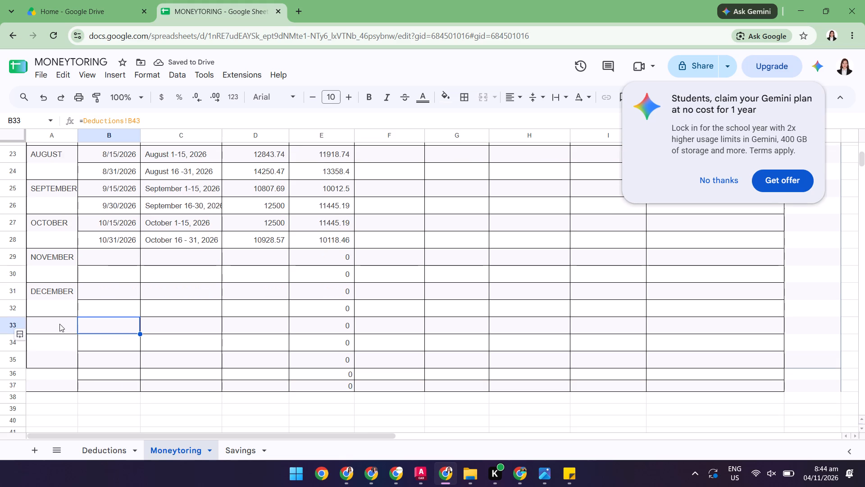
drag(55, 323, 736, 333)
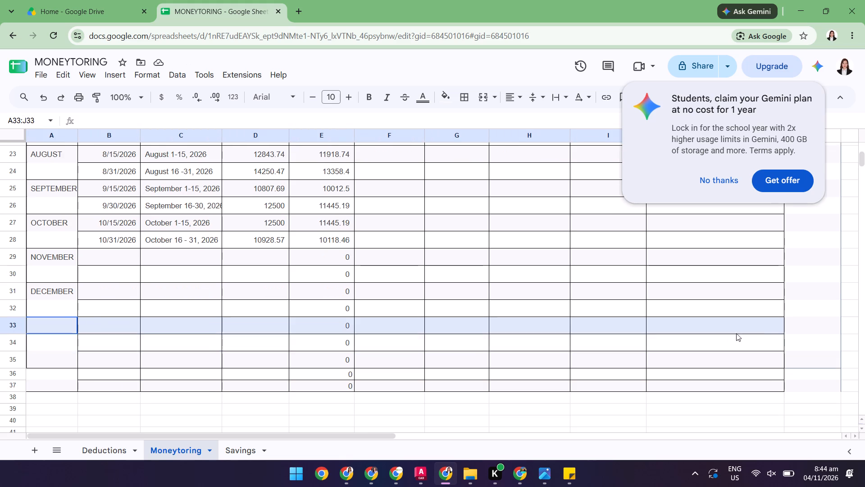
drag(736, 333, 835, 334)
click(304, 357)
scroll(163, 339, up, 6)
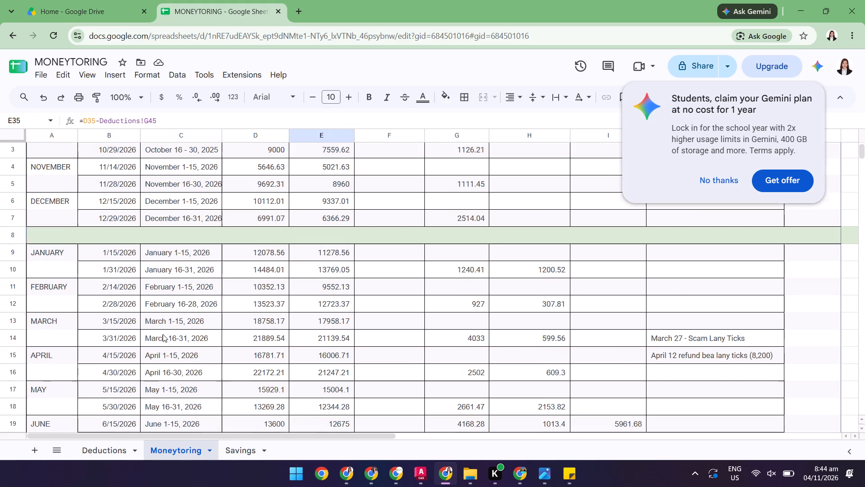
scroll(50, 202, up, 5)
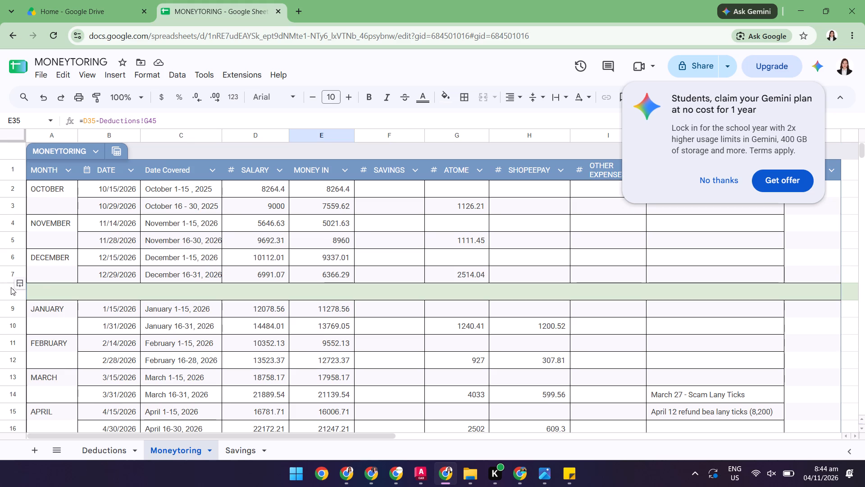
click(9, 289)
key(ctrl+c)
scroll(47, 296, down, 6)
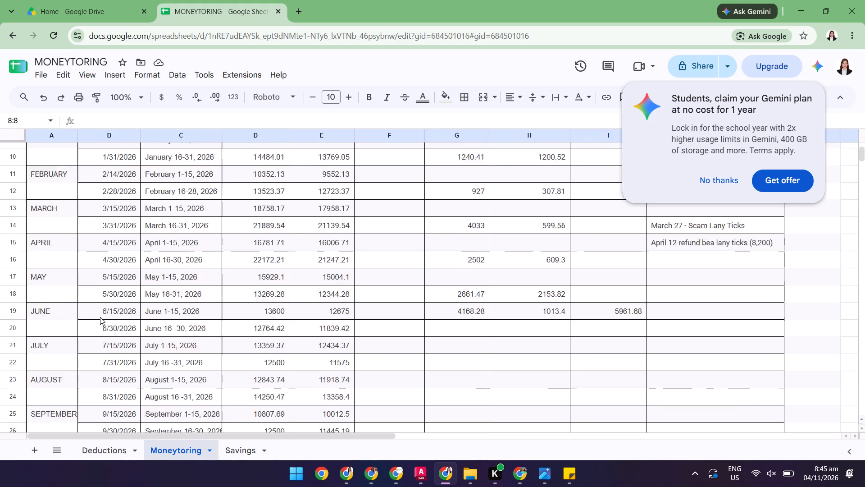
scroll(103, 315, down, 2)
click(1, 271)
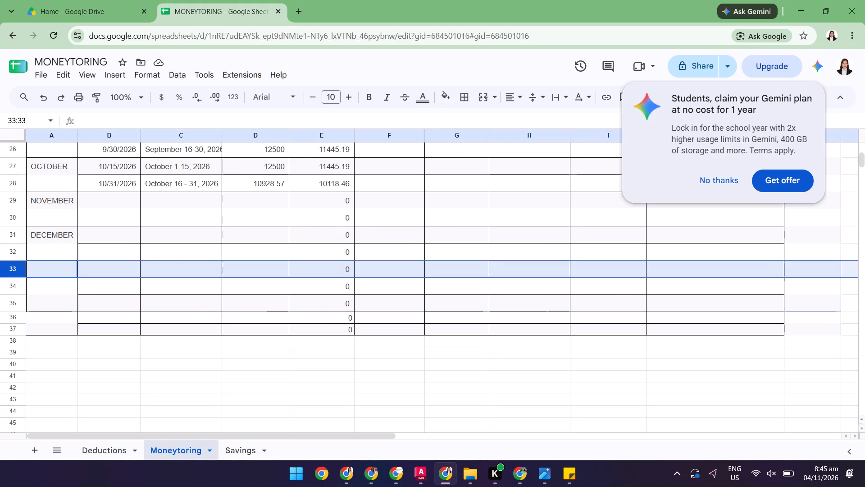
key(ctrl+v)
click(174, 325)
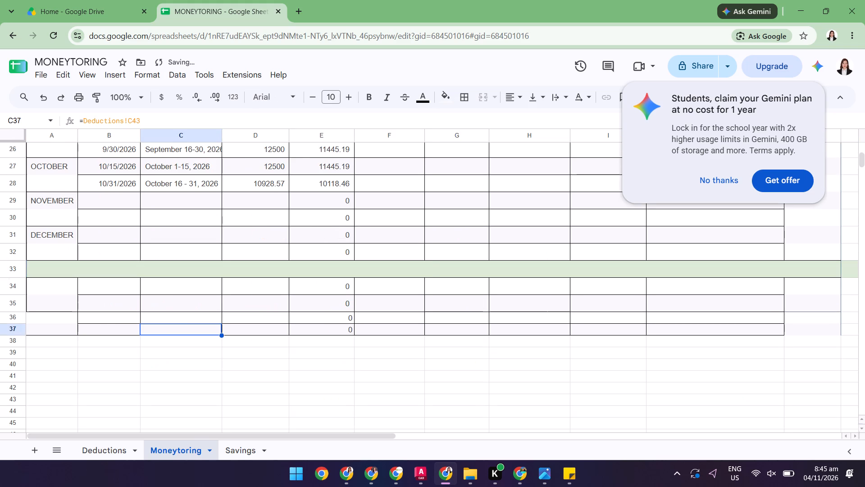
Enter a salary of 12500 in D29, the first November row.
scroll(291, 279, up, 10)
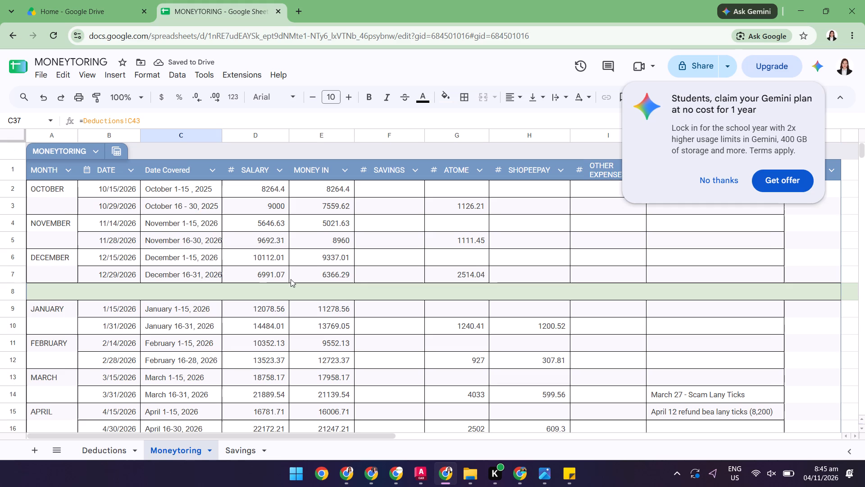
scroll(291, 279, down, 3)
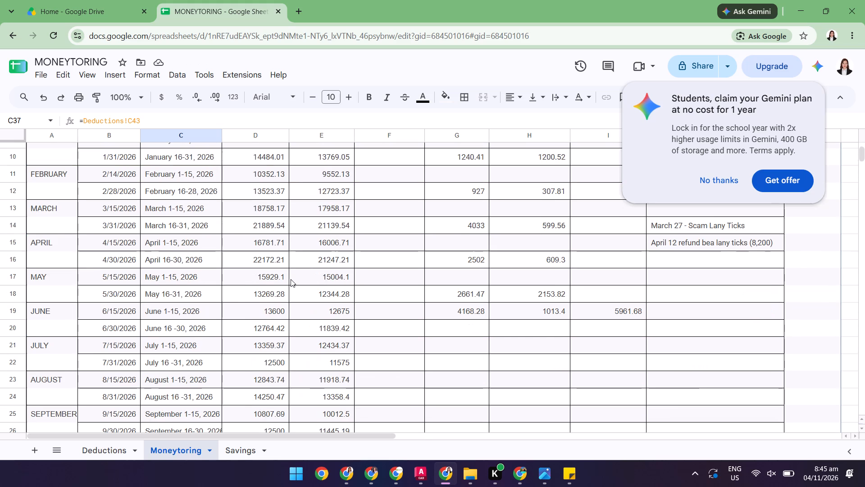
scroll(291, 279, down, 4)
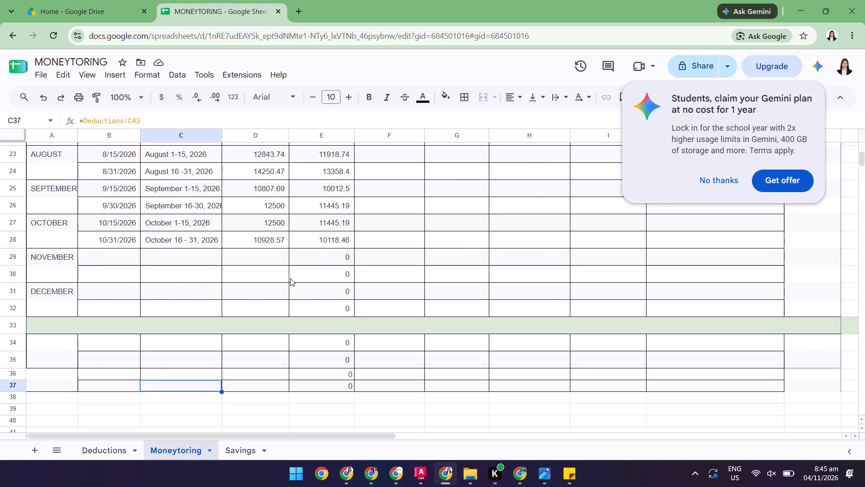
click(263, 258)
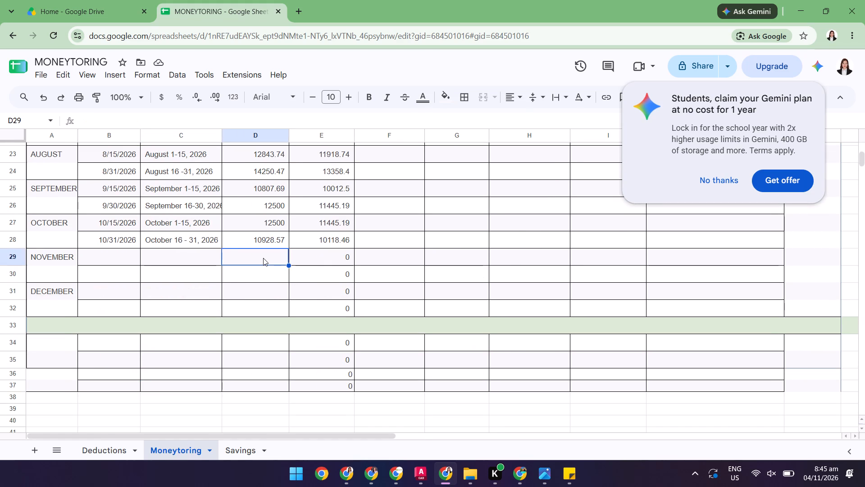
key(2)
key(BackSpace)
text(12500)
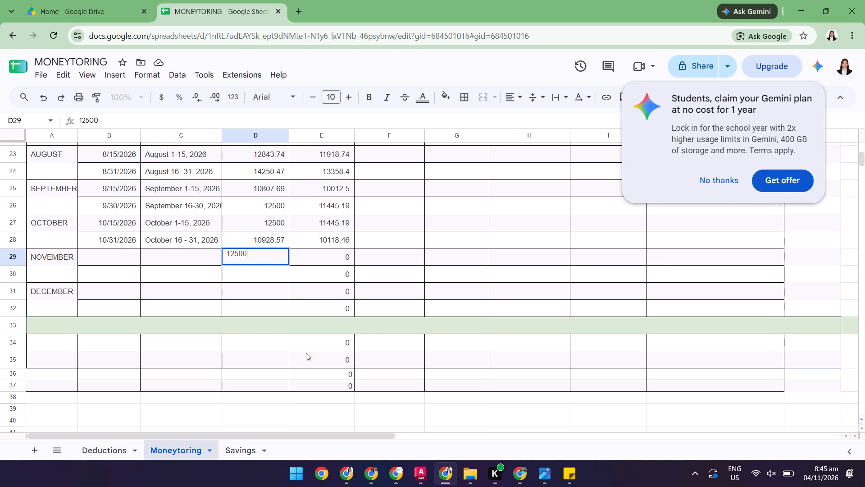
click(239, 321)
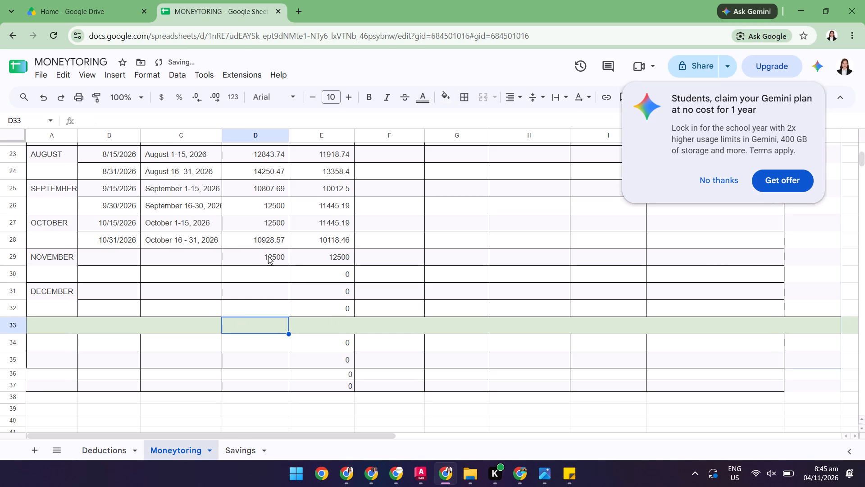
On the Deductions sheet, copy the August 1-15 deductions 550, 275 and 100 into the first November row, D28:F28.
click(105, 453)
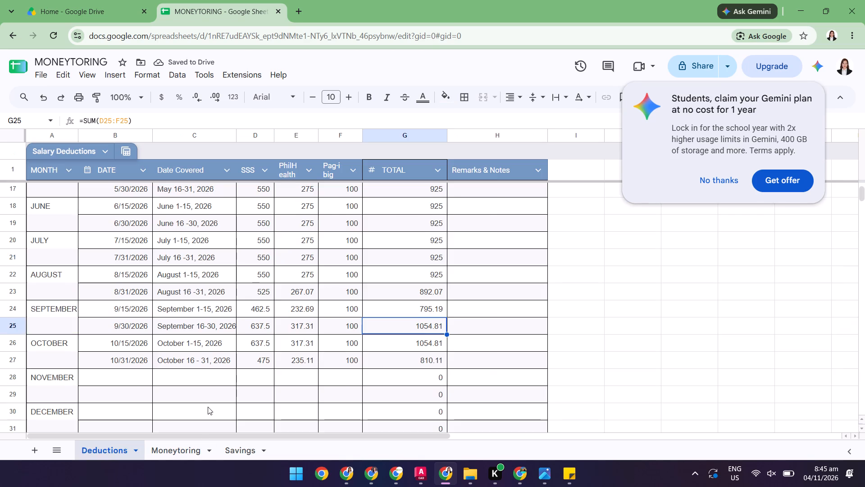
scroll(219, 341, down, 2)
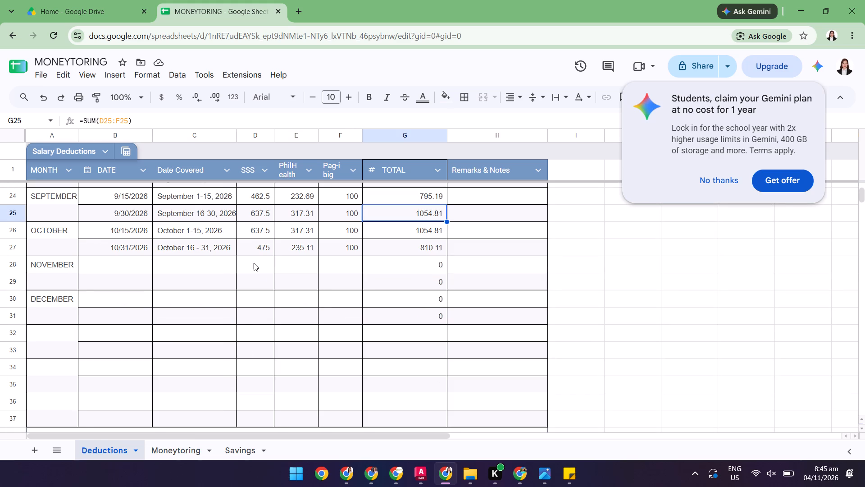
click(254, 263)
scroll(254, 263, up, 2)
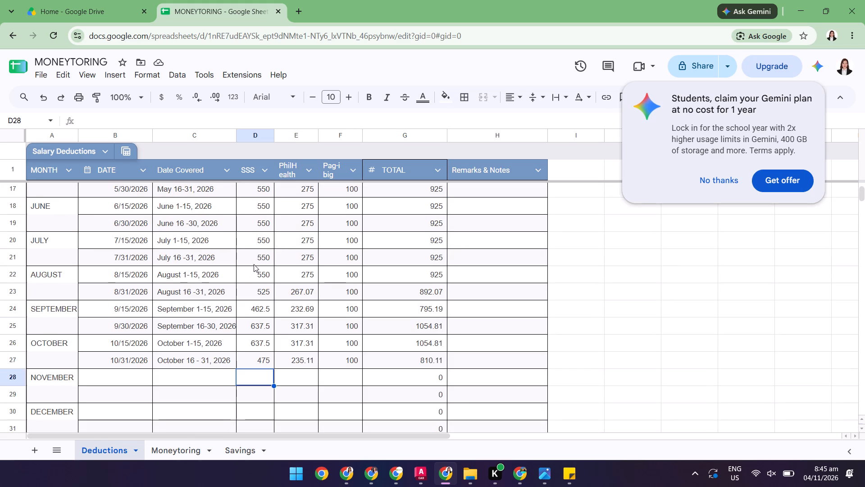
drag(255, 269, 357, 277)
key(ctrl+c)
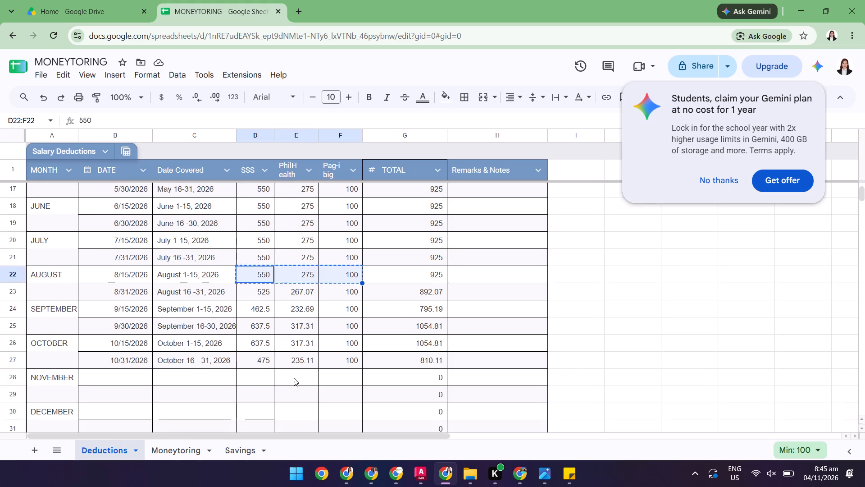
click(241, 372)
key(ctrl+v)
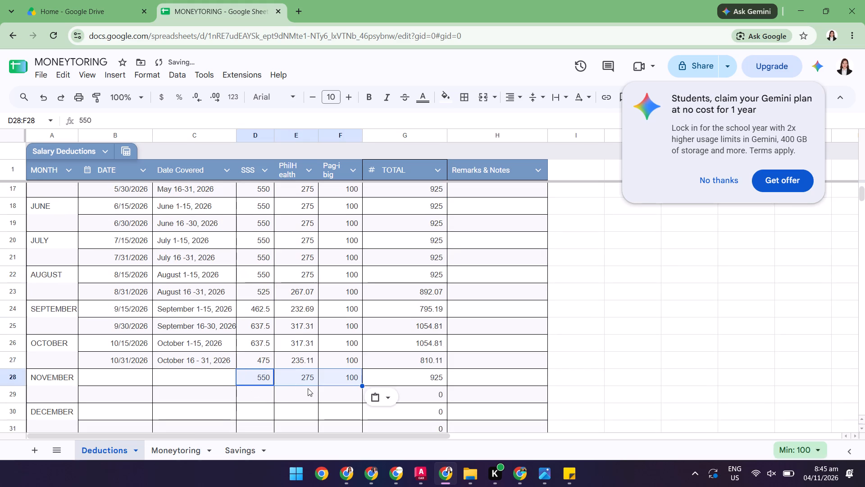
Fill the first November row's deductions 550, 275 and 100 down through the second December row, D29:F31, on the Deductions sheet.
click(308, 388)
drag(262, 379, 354, 379)
drag(362, 386, 363, 396)
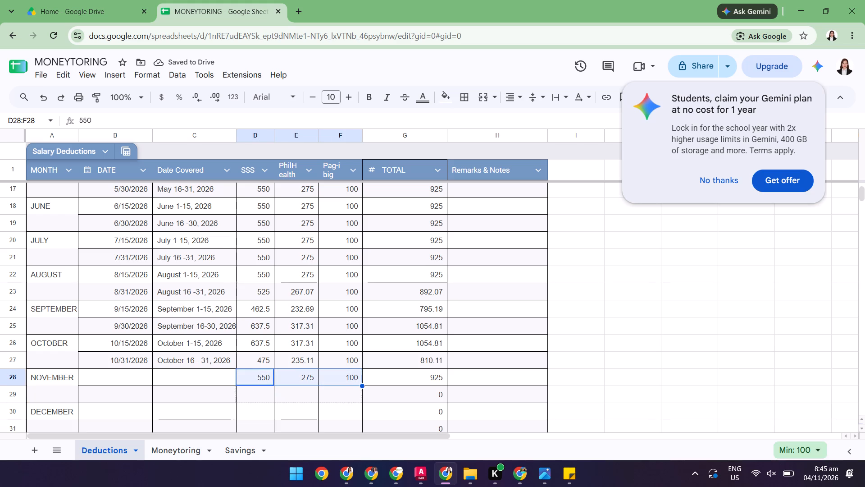
drag(363, 396, 362, 404)
scroll(362, 407, down, 1)
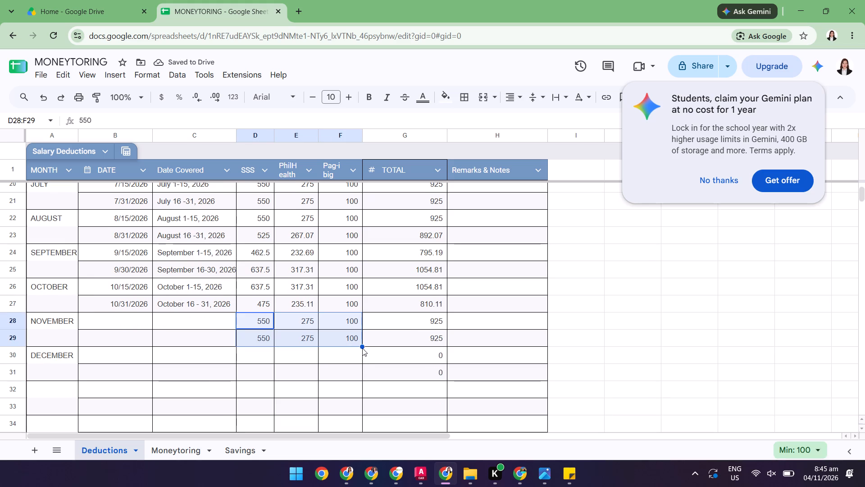
drag(361, 346, 356, 376)
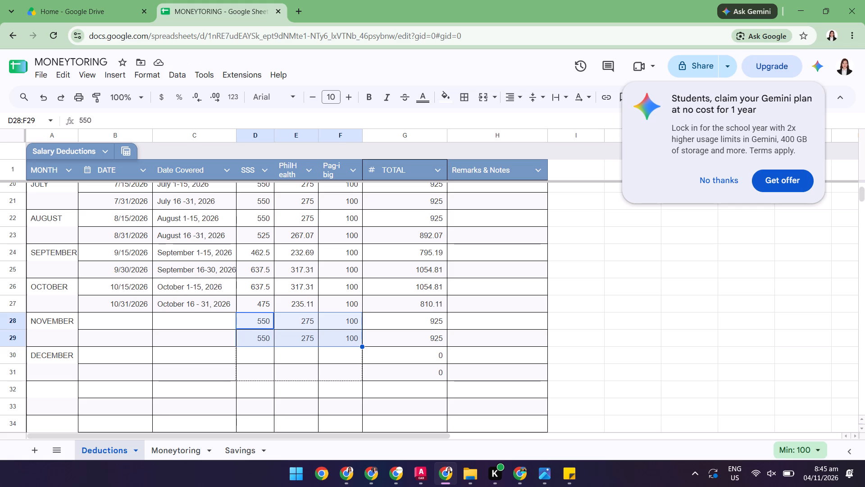
drag(356, 376, 356, 376)
click(314, 412)
On the Moneytoring sheet, fill the 12500 salary from D29 down through the second December row, D32.
click(161, 447)
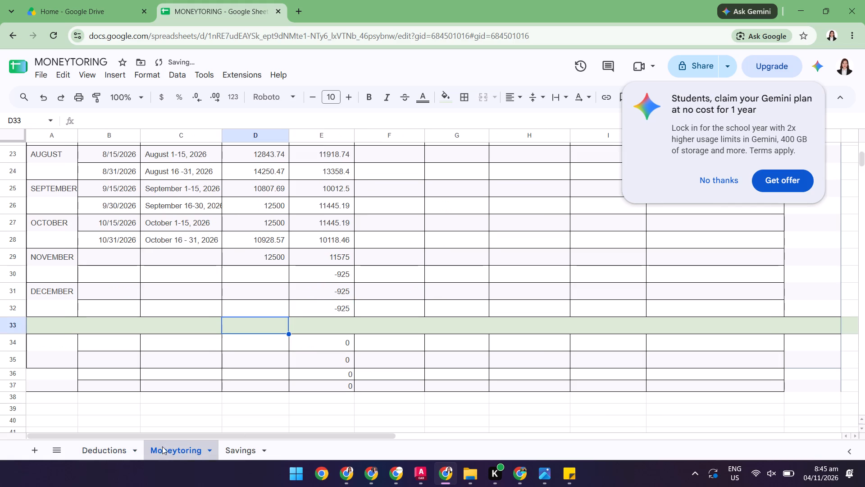
click(270, 262)
drag(287, 265, 282, 309)
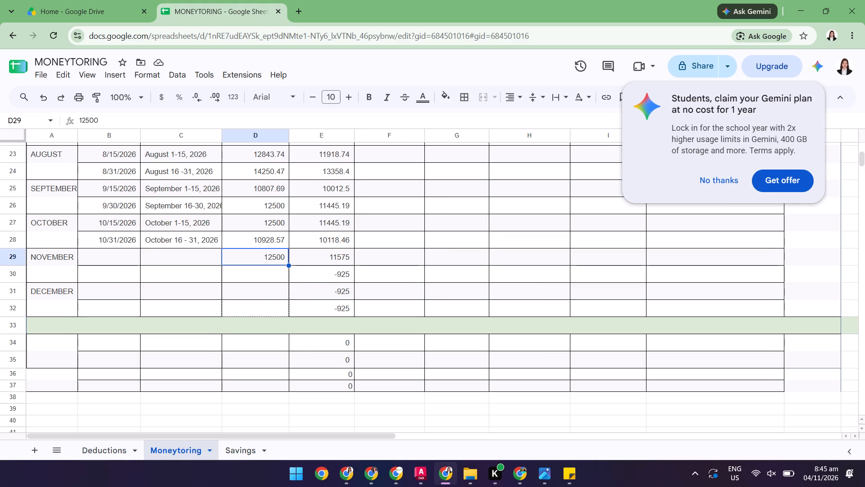
drag(282, 309, 282, 312)
click(292, 327)
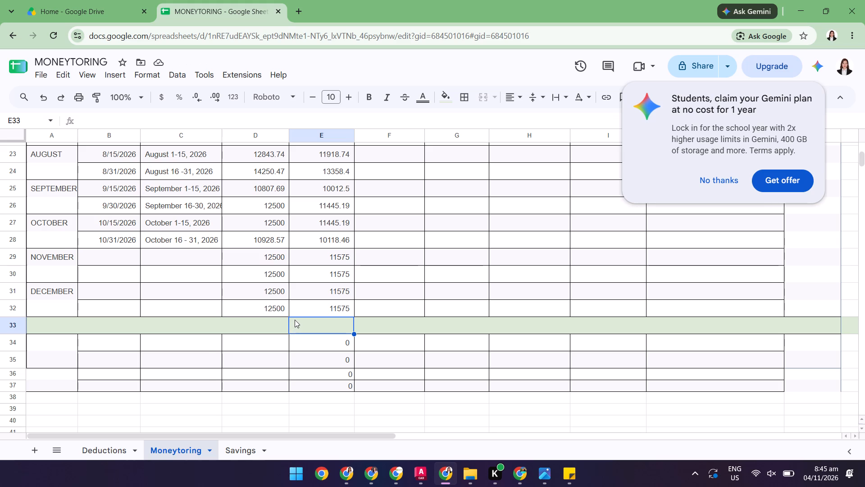
Clear the salary and net pay cells of the second December row, D32:E32.
click(259, 305)
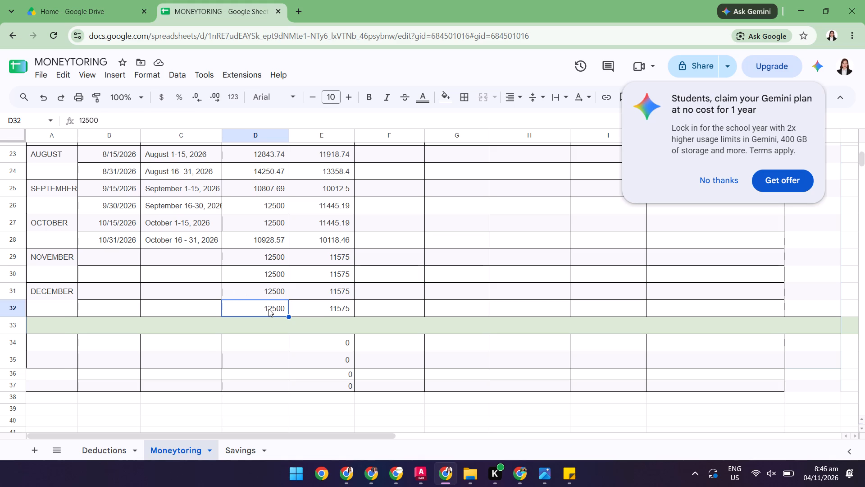
drag(269, 308, 274, 307)
drag(274, 307, 322, 306)
right_click(322, 306)
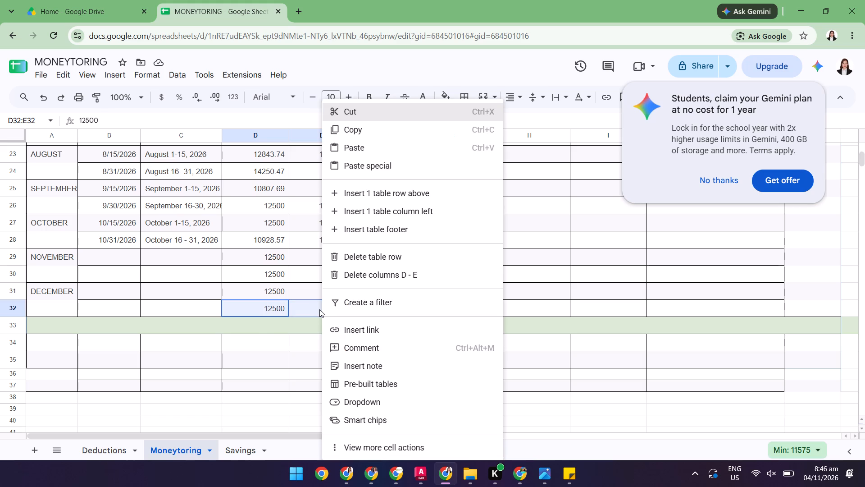
click(254, 326)
drag(260, 309, 305, 307)
key(BackSpace)
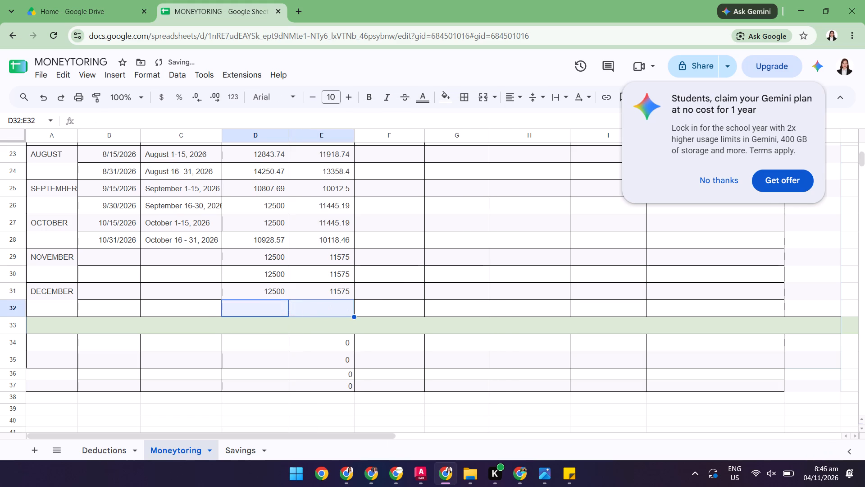
Enter the formula =SUM(D9:D32)/24 in D33 of the green divider row to average the 2026 salaries.
click(266, 343)
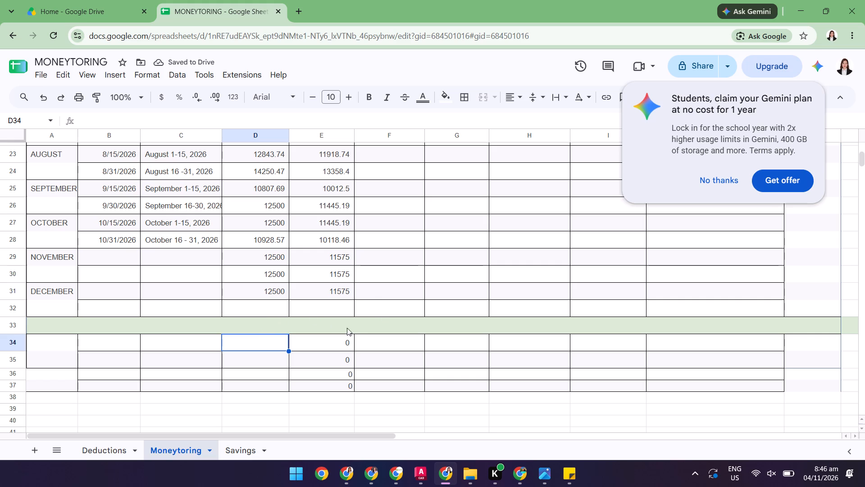
click(273, 323)
click(345, 324)
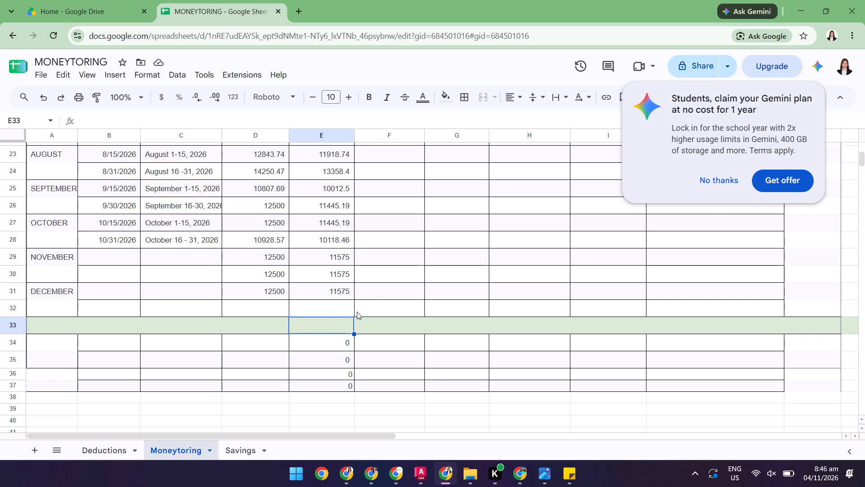
click(262, 324)
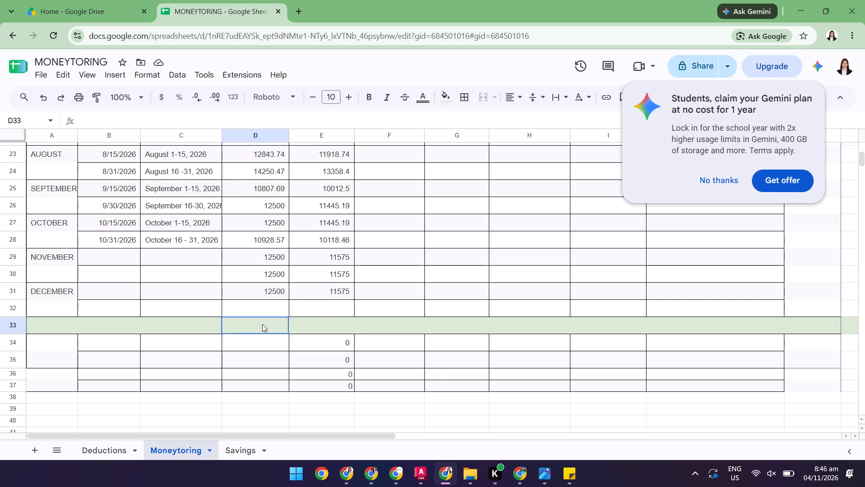
key(equal)
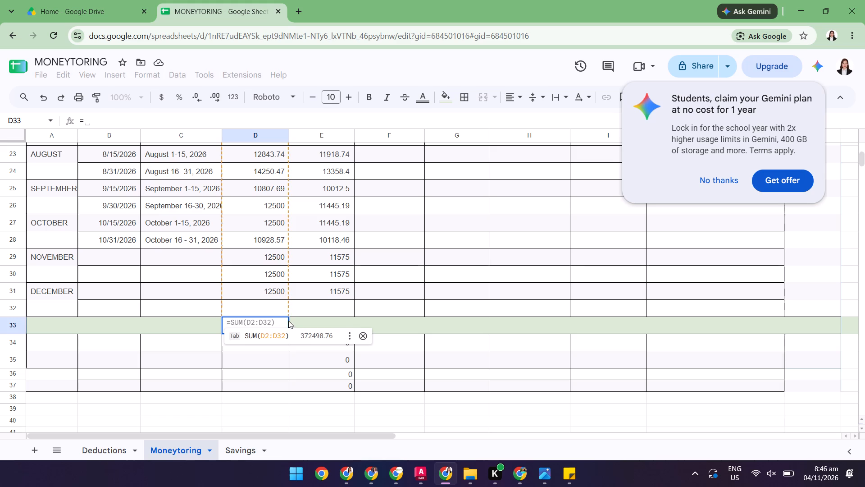
key(s)
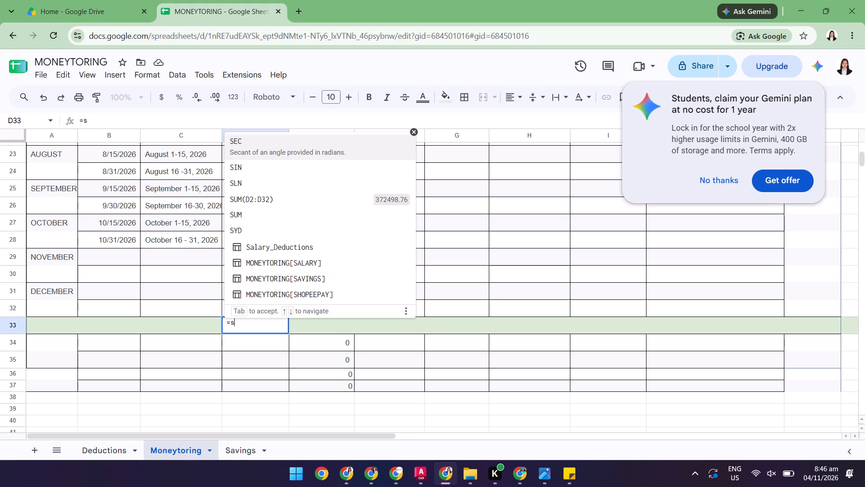
text(um)
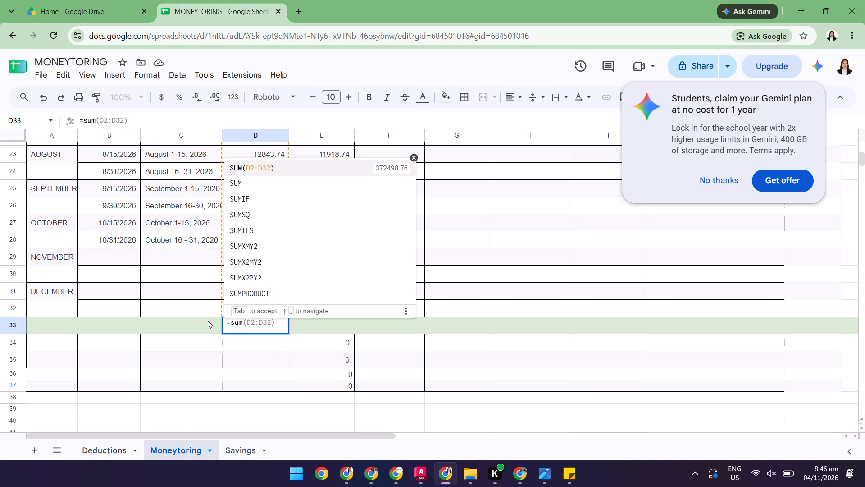
click(256, 187)
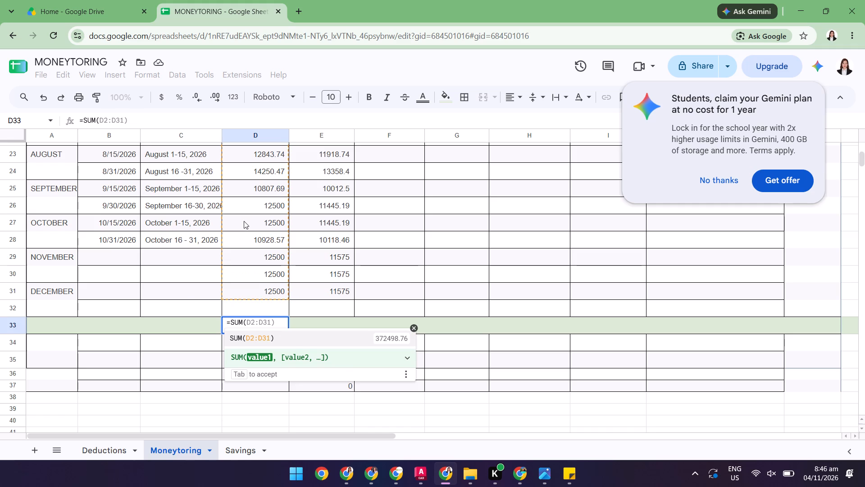
scroll(244, 221, up, 10)
scroll(244, 221, down, 4)
scroll(253, 201, up, 1)
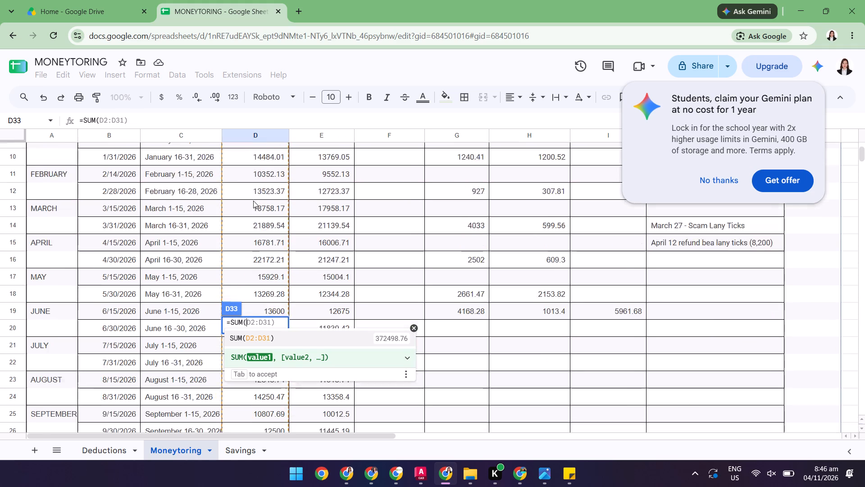
scroll(253, 201, up, 1)
click(255, 198)
drag(257, 196, 263, 436)
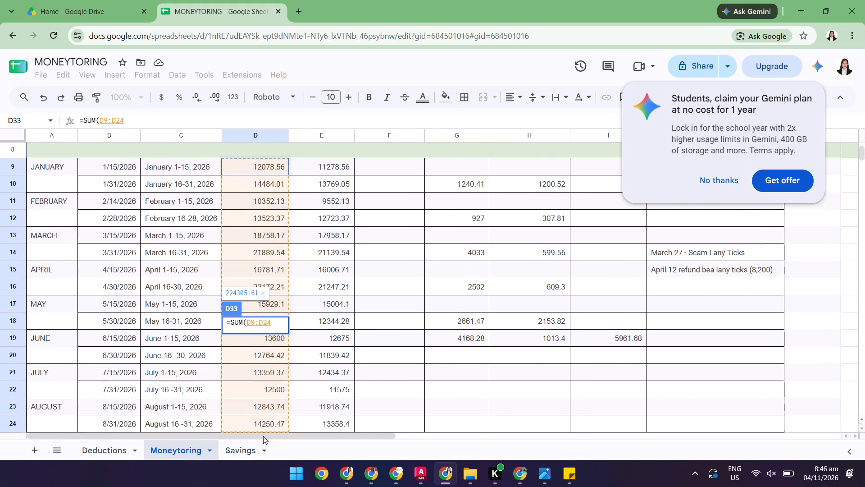
drag(263, 436, 269, 331)
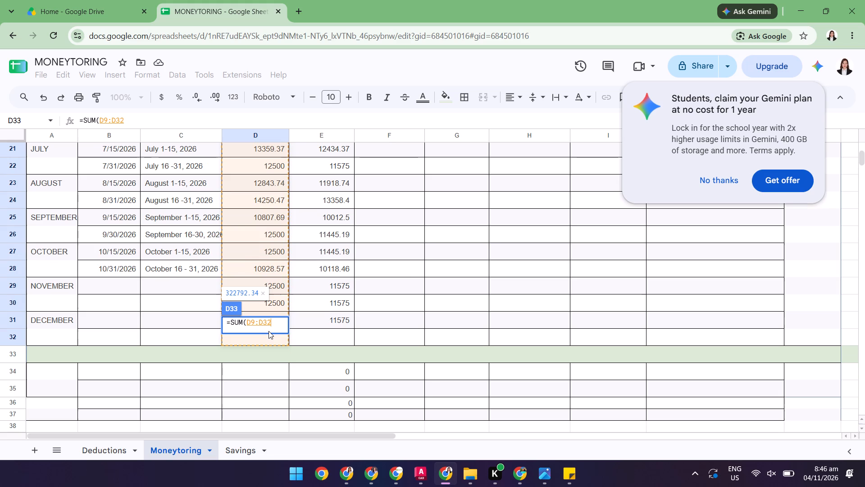
drag(269, 331, 272, 339)
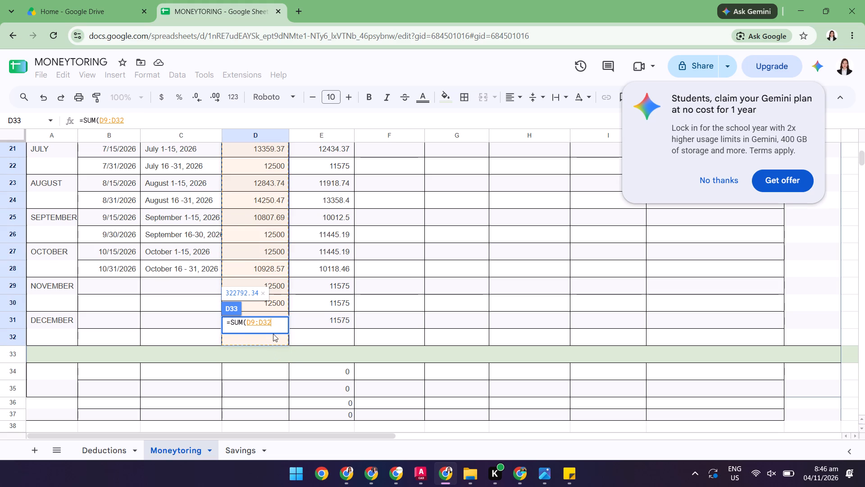
key(shift+parenright)
text(/24)
key(Return)
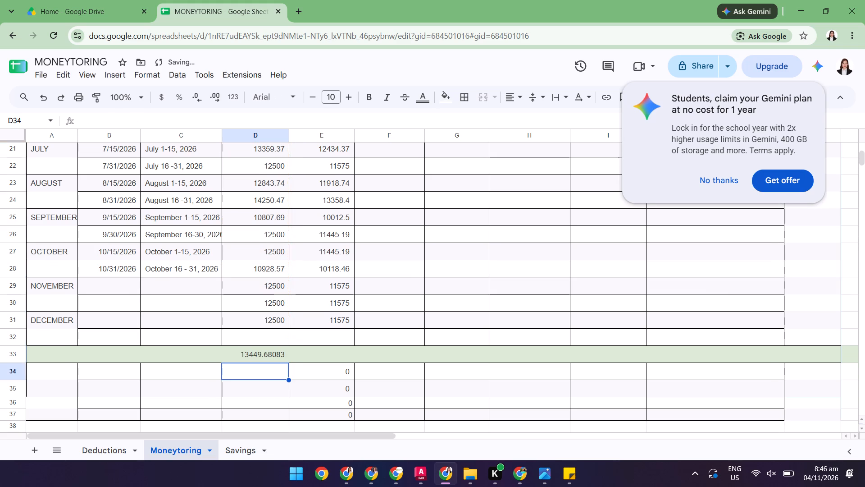
Change the divisor in the D33 formula to 12 for a monthly average.
click(268, 357)
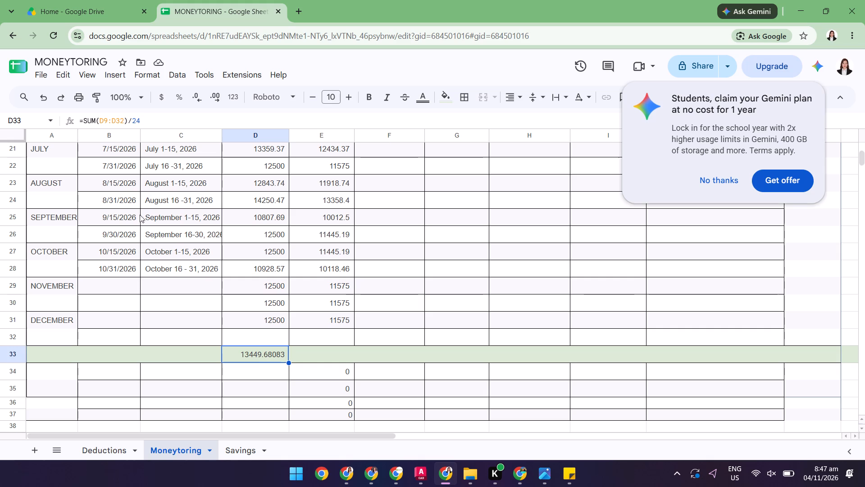
click(152, 122)
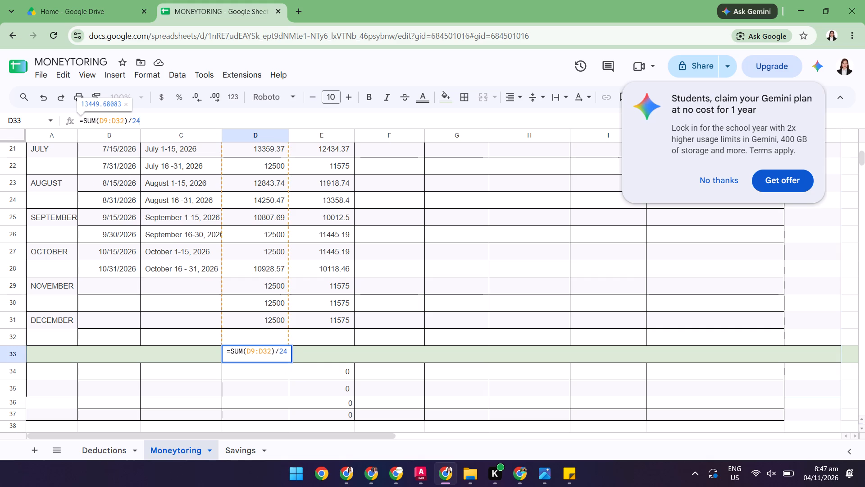
key(BackSpace)
key(BackSpace)
text(12)
key(Return)
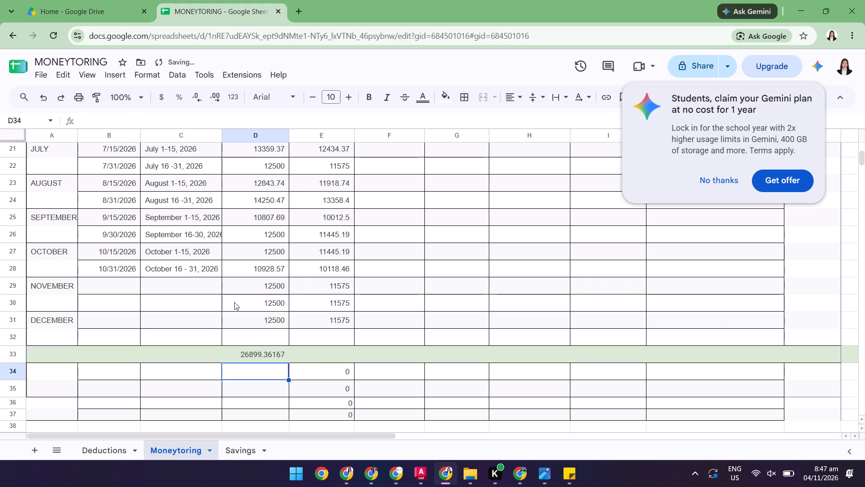
Fill the D33 average formula across into E33 for the net pay column.
click(270, 354)
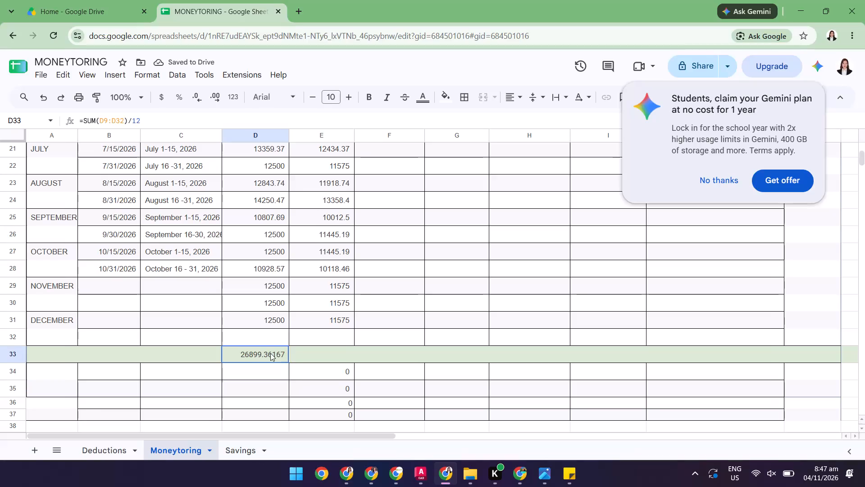
drag(289, 363, 322, 363)
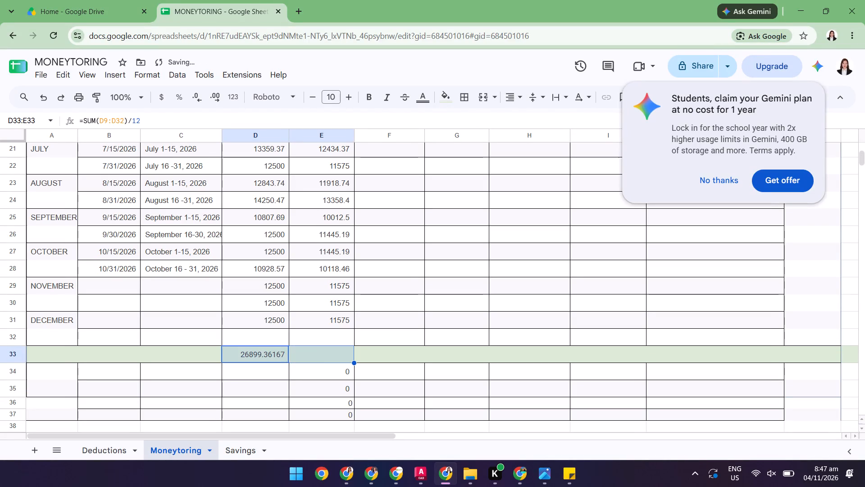
click(319, 390)
Check the E33 formula and review the 2026 salary and net pay rows that feed the row 33 averages.
click(325, 352)
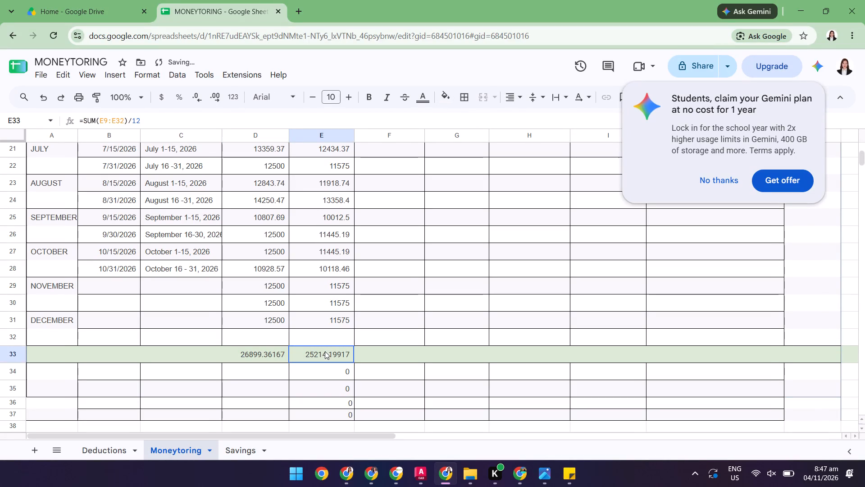
click(149, 119)
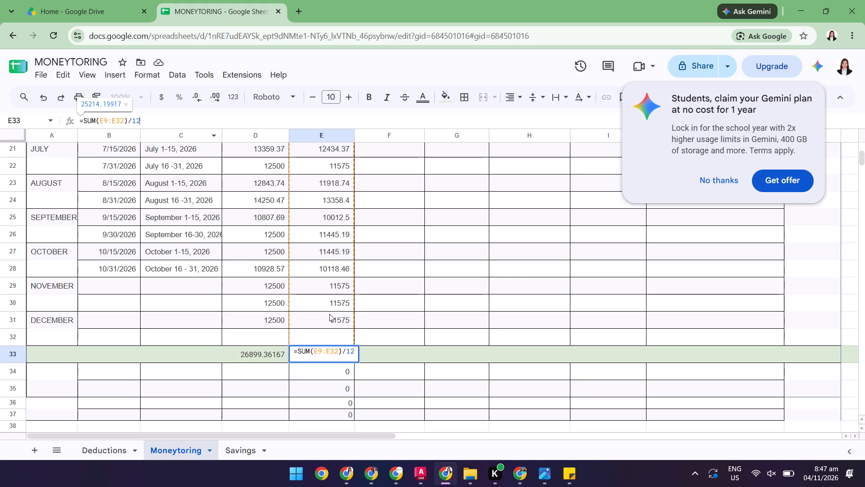
scroll(329, 309, up, 6)
scroll(330, 308, down, 6)
click(469, 372)
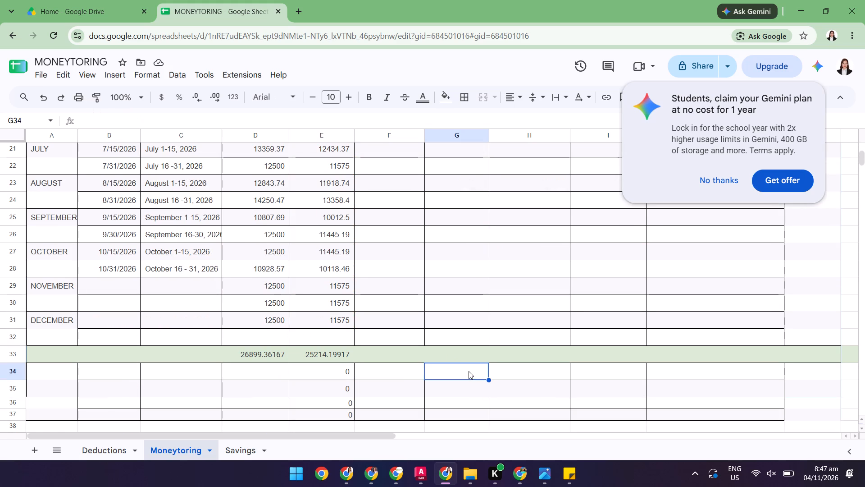
scroll(428, 337, up, 5)
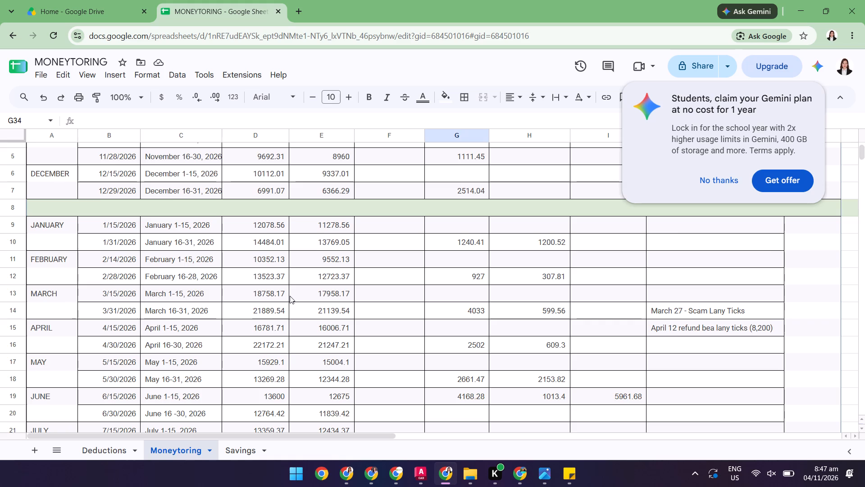
scroll(290, 297, down, 2)
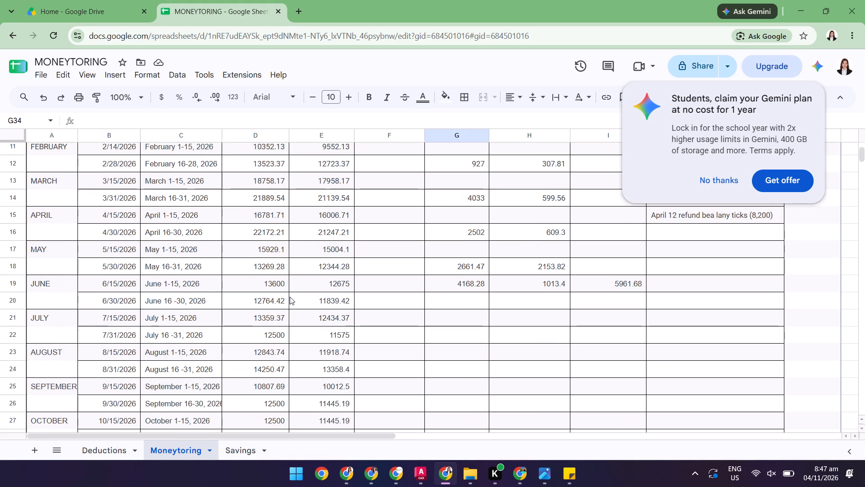
scroll(290, 297, down, 1)
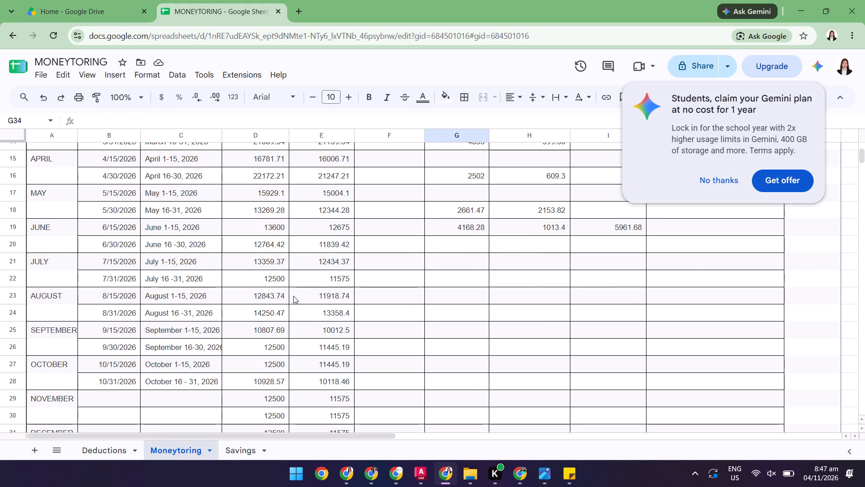
scroll(293, 296, down, 5)
scroll(293, 296, up, 2)
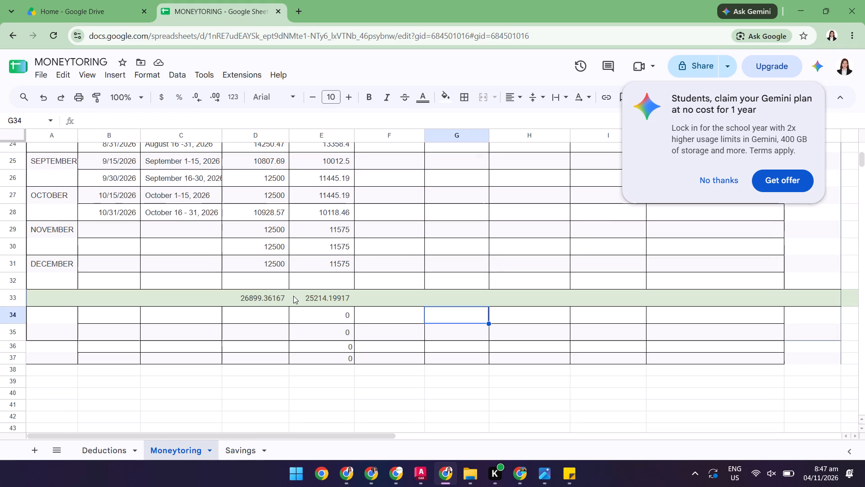
click(258, 278)
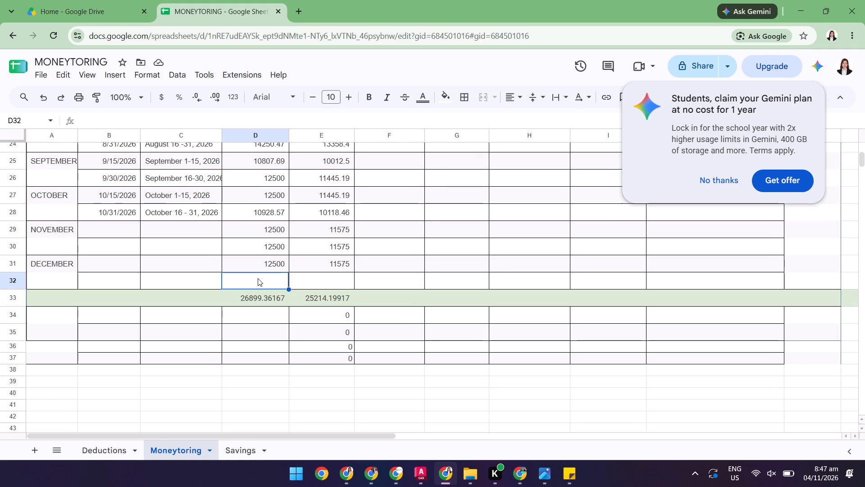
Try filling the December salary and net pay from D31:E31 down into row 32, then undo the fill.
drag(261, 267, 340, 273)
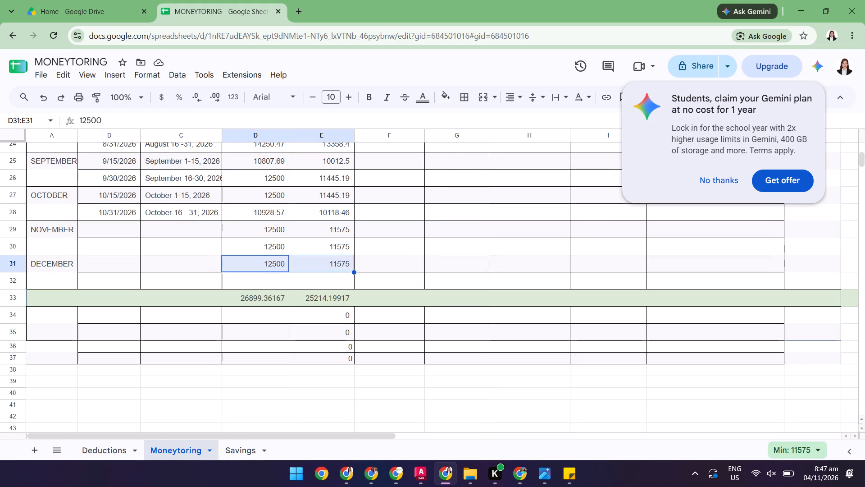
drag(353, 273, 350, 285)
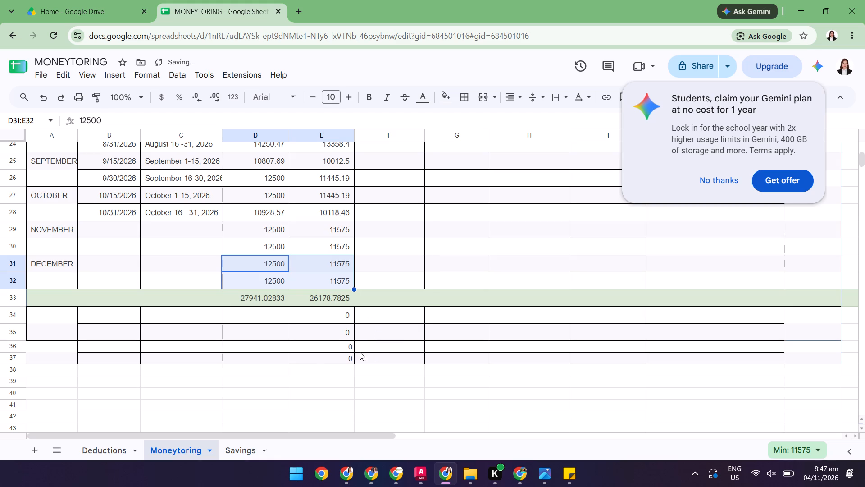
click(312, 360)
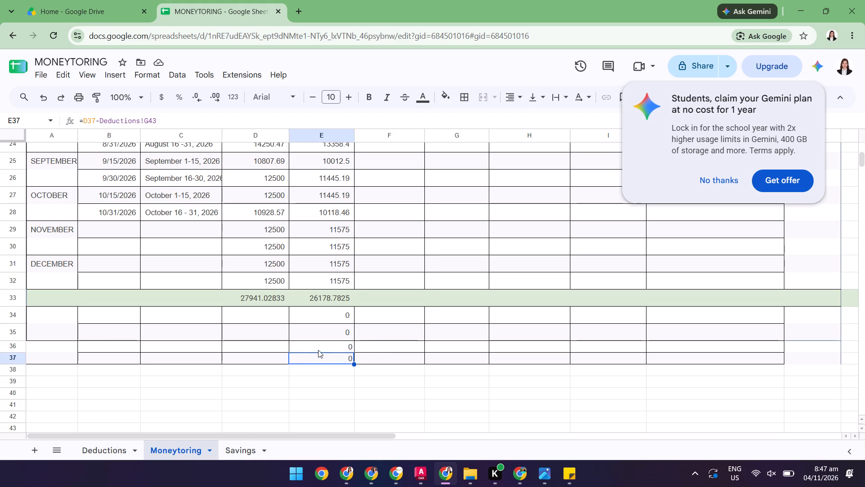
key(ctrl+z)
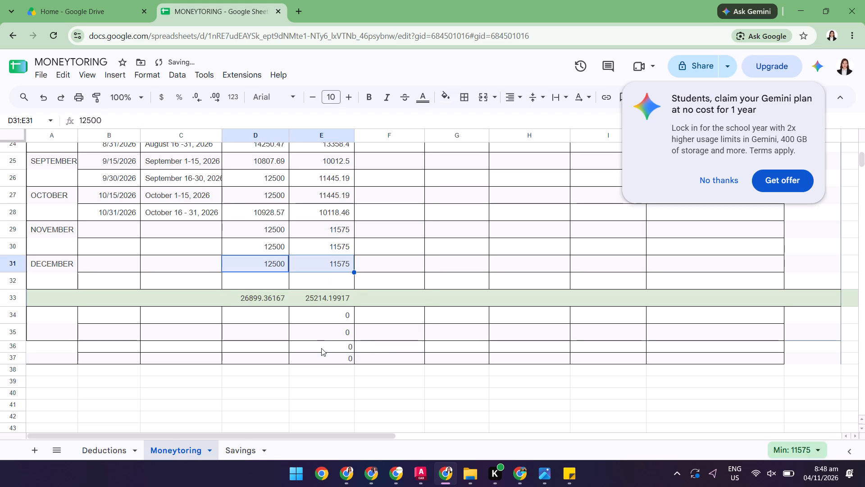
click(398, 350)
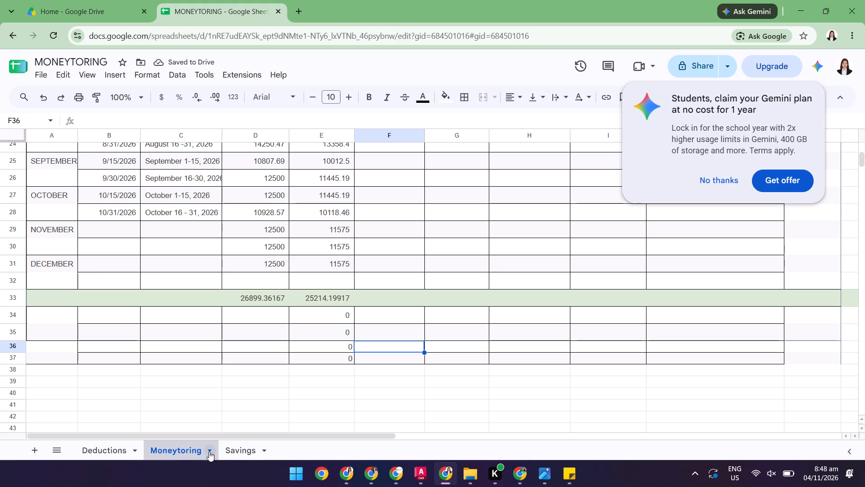
Glance at the Savings sheet, return to the Moneytoring sheet and save the spreadsheet.
click(233, 450)
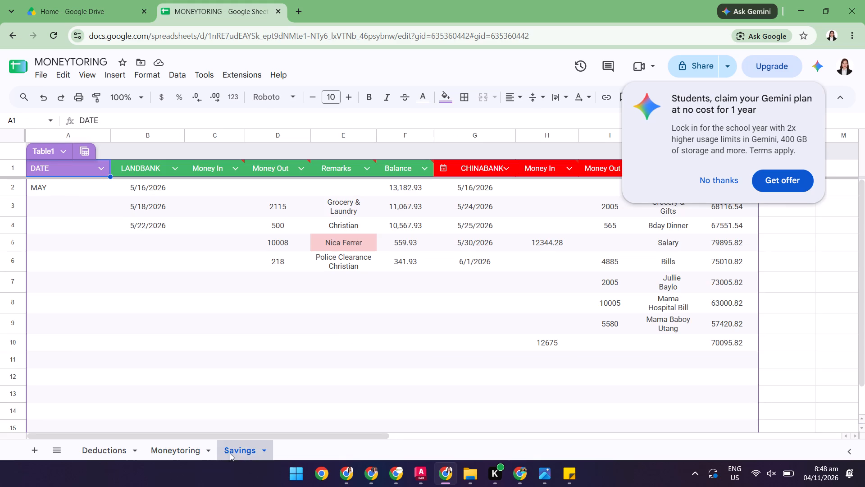
click(185, 450)
key(ctrl+s)
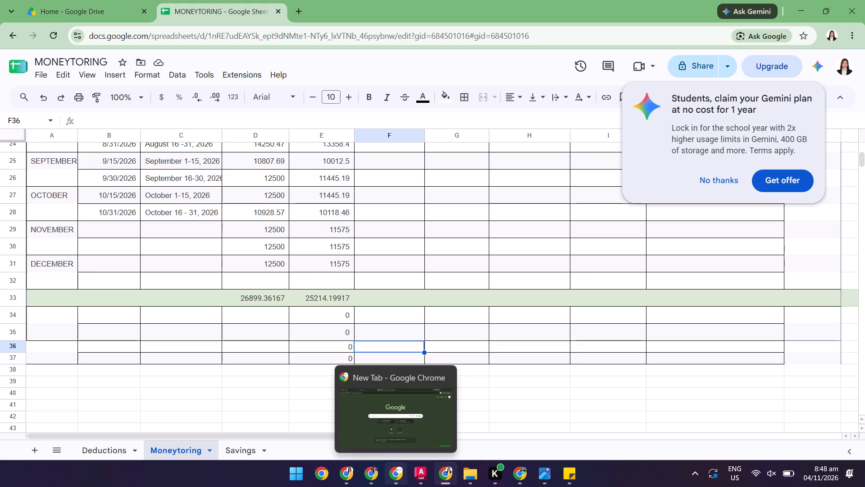
Switch to AutoCAD and return to the floor plan in UNION DREAM HOUSE.dwg.
click(416, 479)
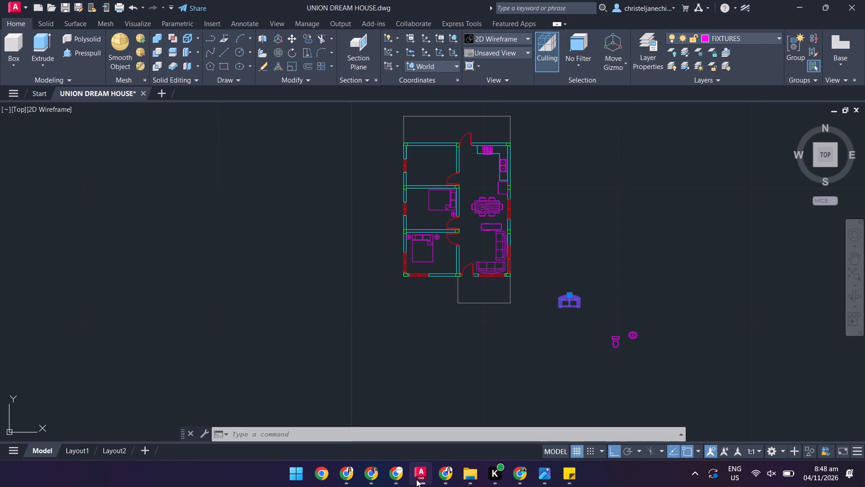
scroll(475, 364, down, 1)
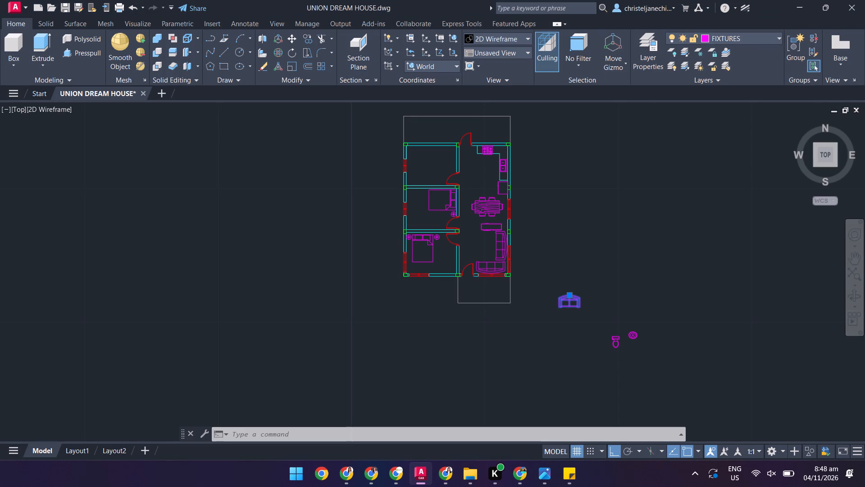